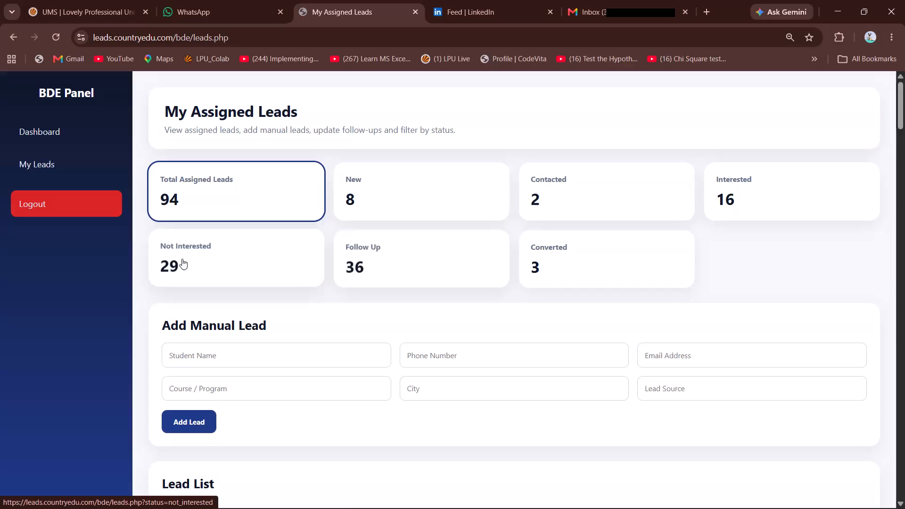
Review the assigned leads page, examining the status summary counts and the lead list with each lead's course, source and status.
scroll(264, 289, down, 2)
scroll(264, 289, up, 3)
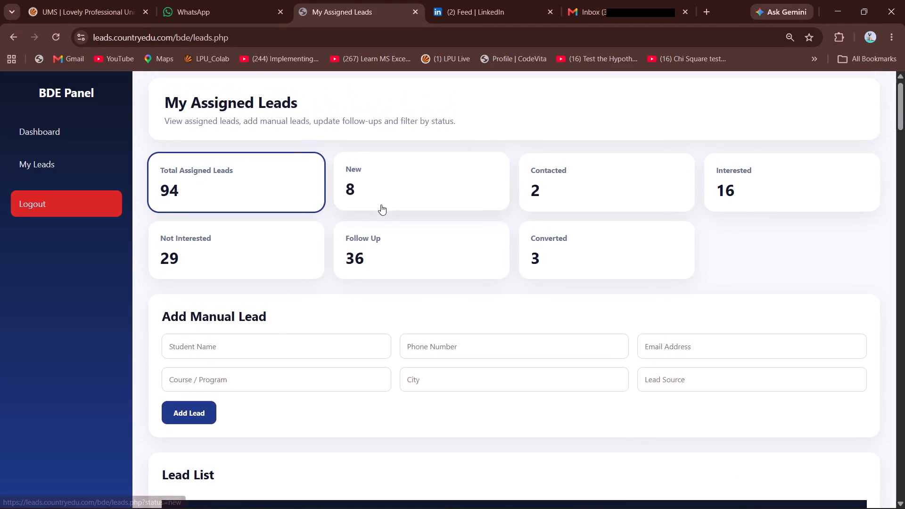
scroll(381, 205, down, 2)
scroll(327, 317, down, 1)
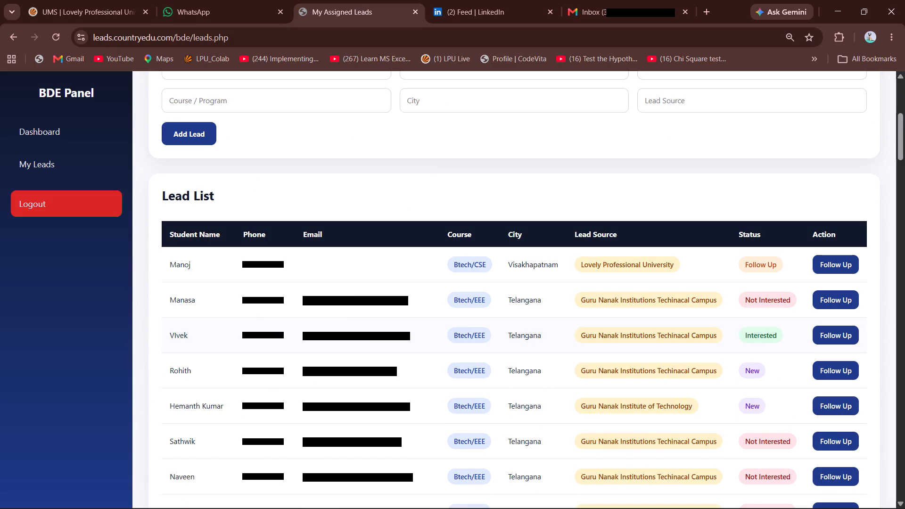
scroll(335, 337, down, 2)
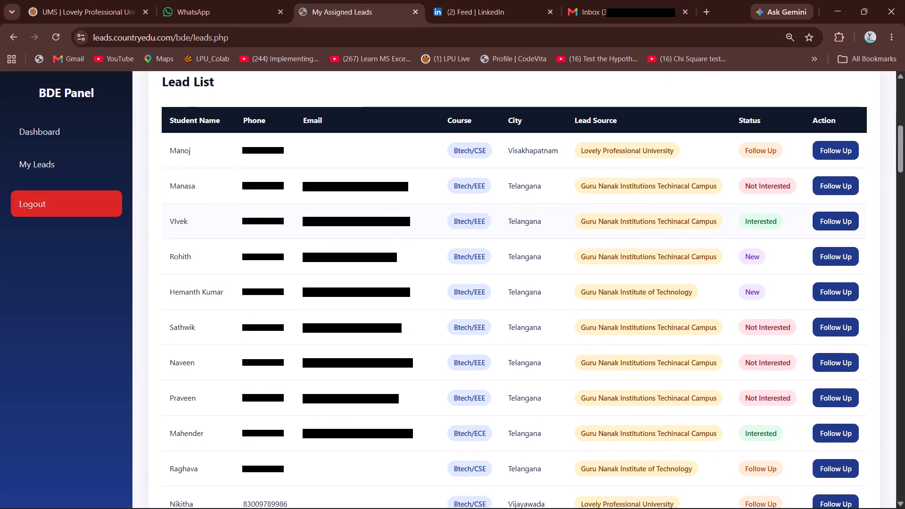
scroll(335, 337, down, 1)
scroll(335, 337, up, 2)
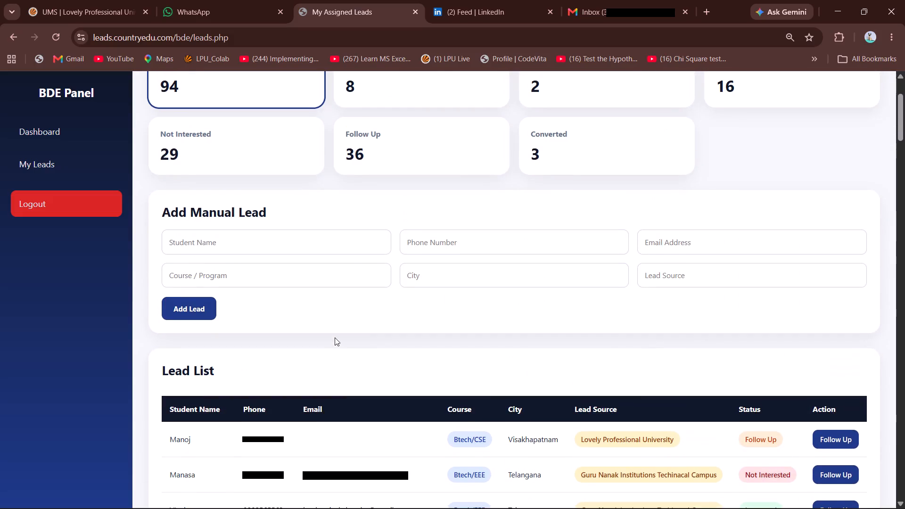
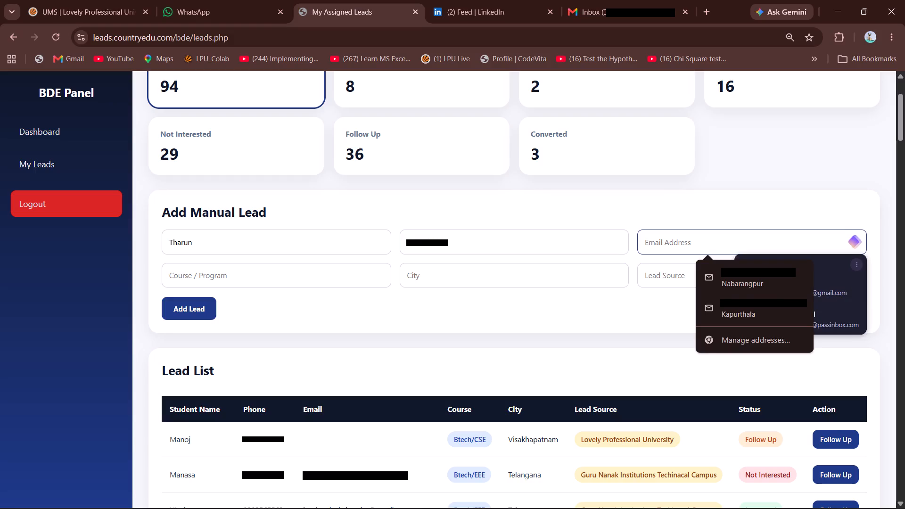
Enter the first part of the student's email address for the new manual lead Tharun.
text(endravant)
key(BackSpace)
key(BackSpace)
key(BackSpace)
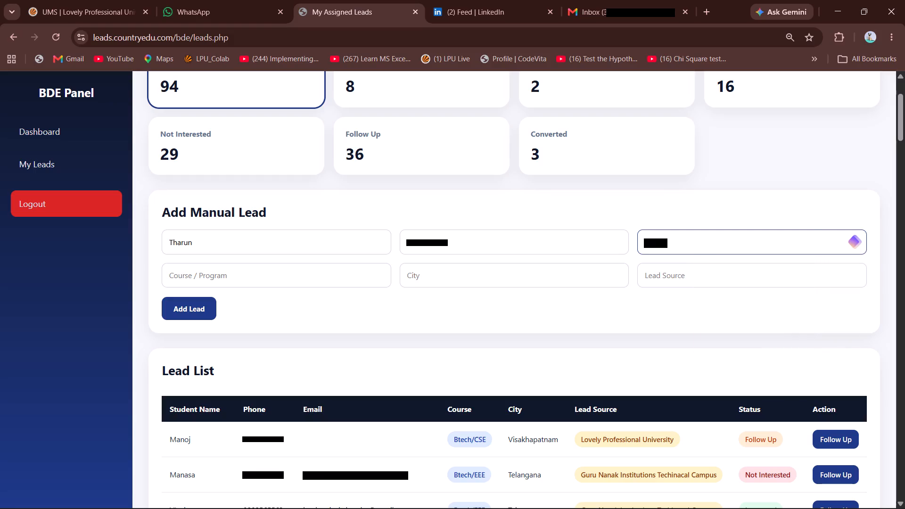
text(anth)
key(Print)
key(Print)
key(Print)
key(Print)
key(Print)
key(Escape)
Correct the ending of the email name for the Tharun lead and complete the address with the Gmail domain.
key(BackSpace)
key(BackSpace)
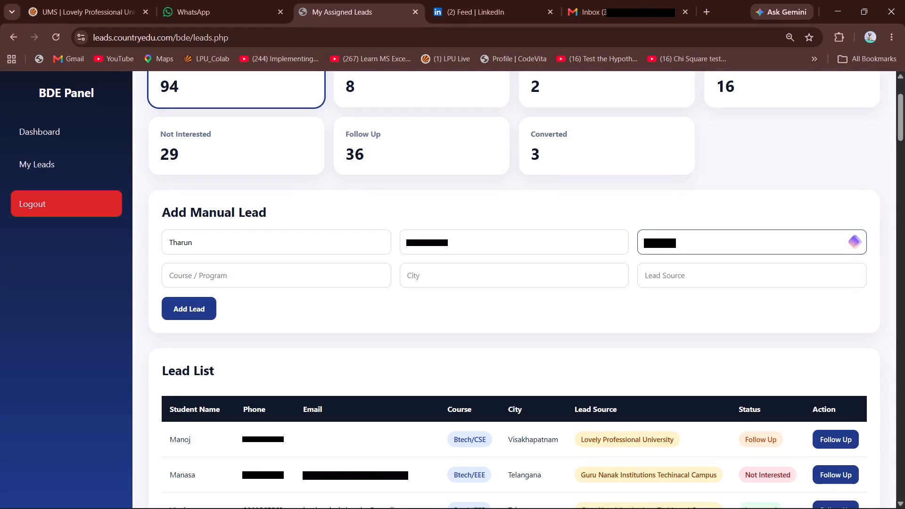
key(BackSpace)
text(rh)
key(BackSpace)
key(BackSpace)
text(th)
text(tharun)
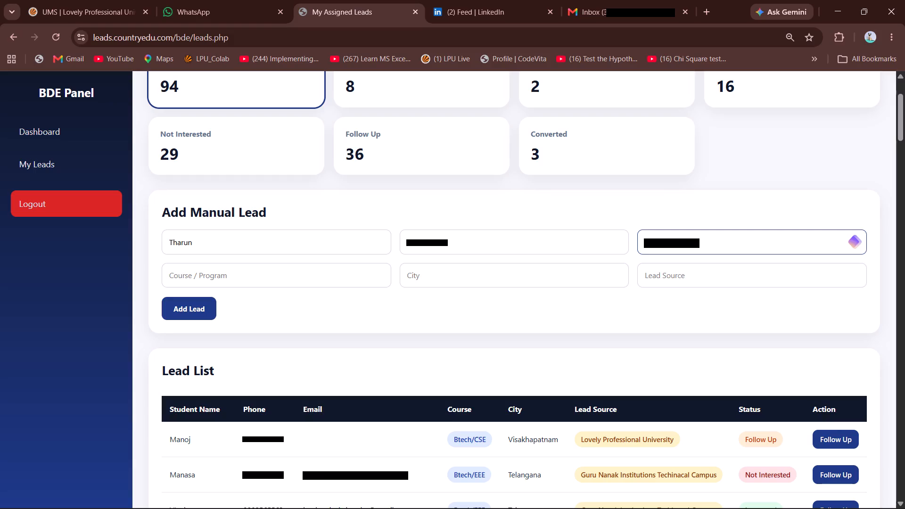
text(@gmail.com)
Set course Btech/CSE, city Telangana and lead source Guru Nanak Institutions Techinacal Campus, and add the lead.
click(264, 270)
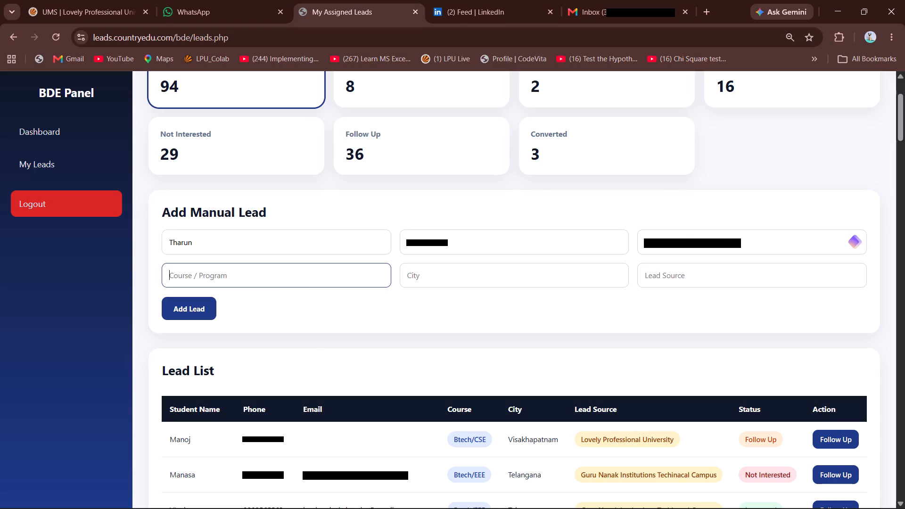
click(260, 305)
click(443, 265)
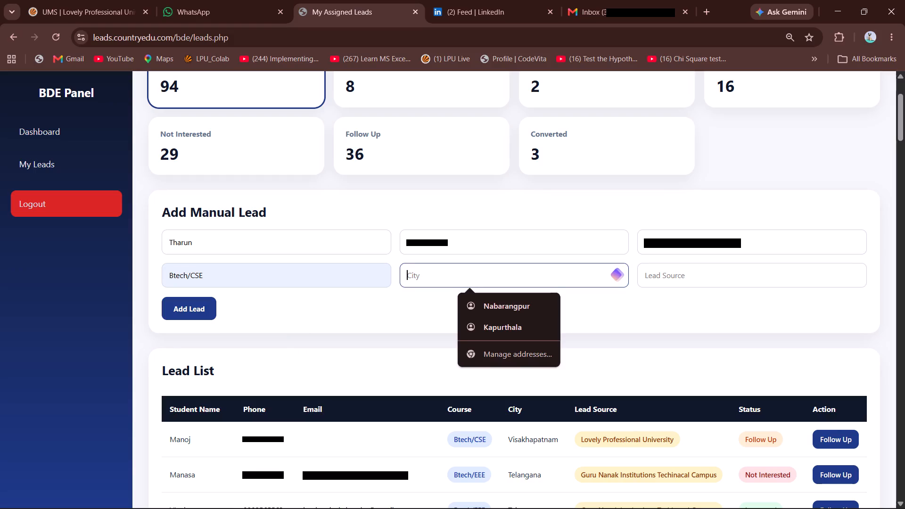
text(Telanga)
click(476, 305)
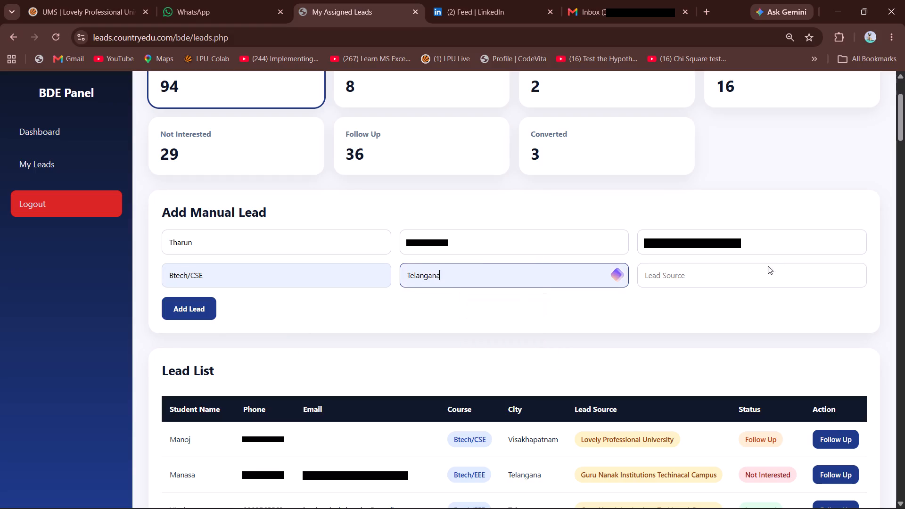
click(712, 286)
click(725, 312)
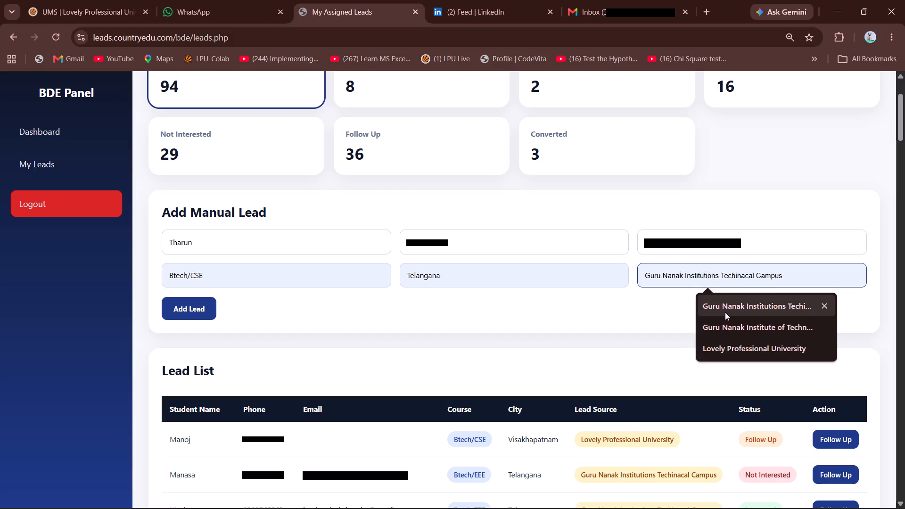
click(201, 309)
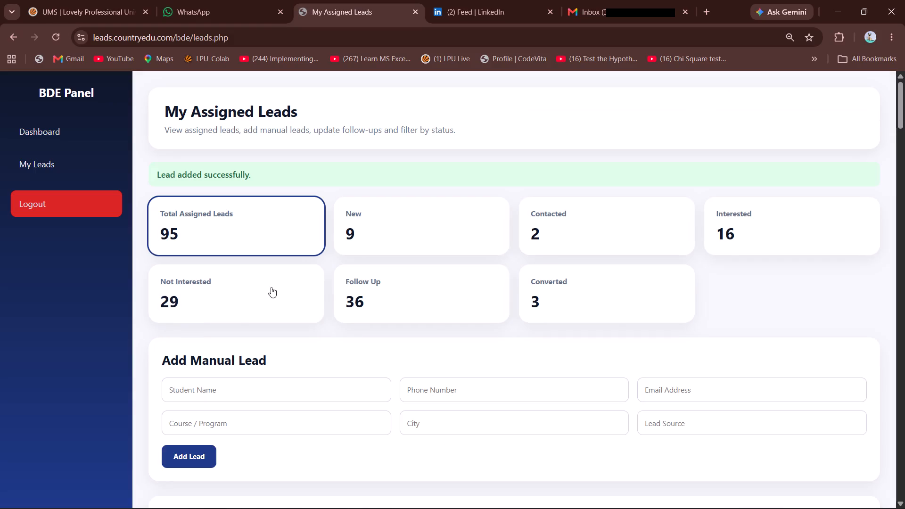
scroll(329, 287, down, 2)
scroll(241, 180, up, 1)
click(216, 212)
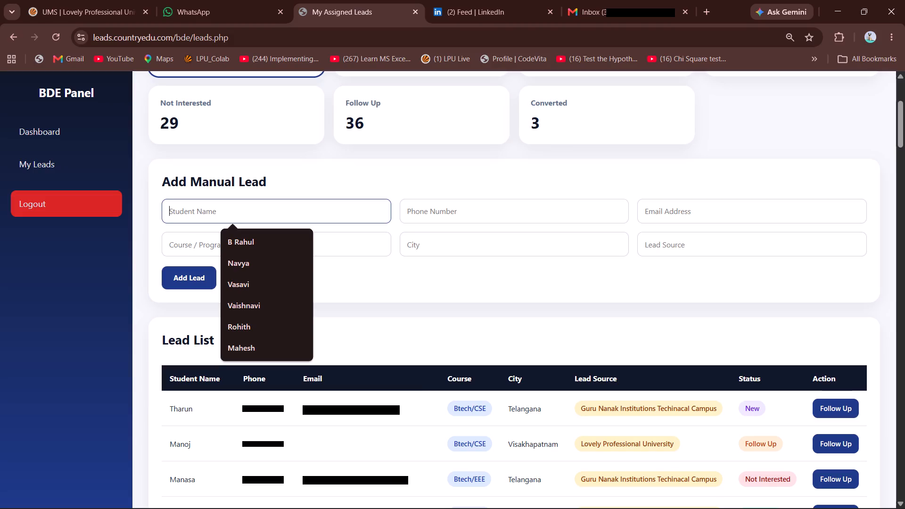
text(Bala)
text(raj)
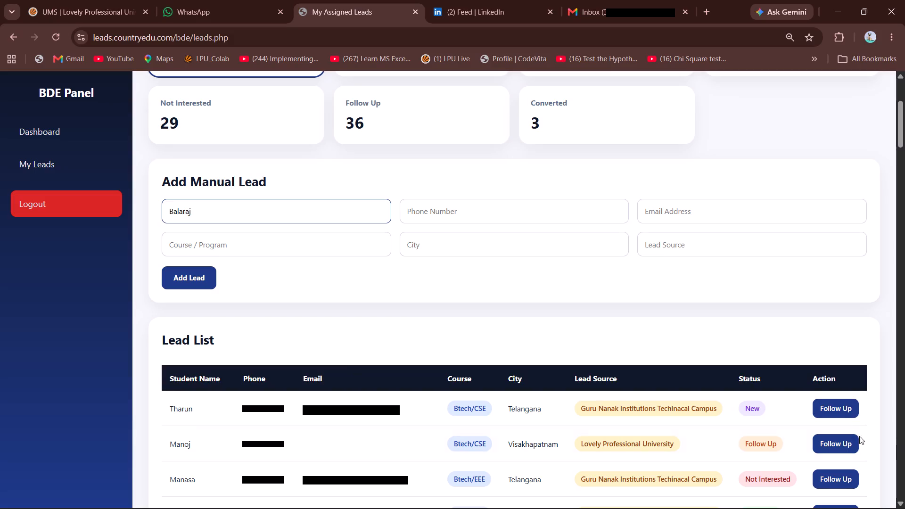
Open Tharun's follow-up and enter the remark "He not giving any clarity about his interest so i need to call him later.".
click(835, 404)
click(536, 213)
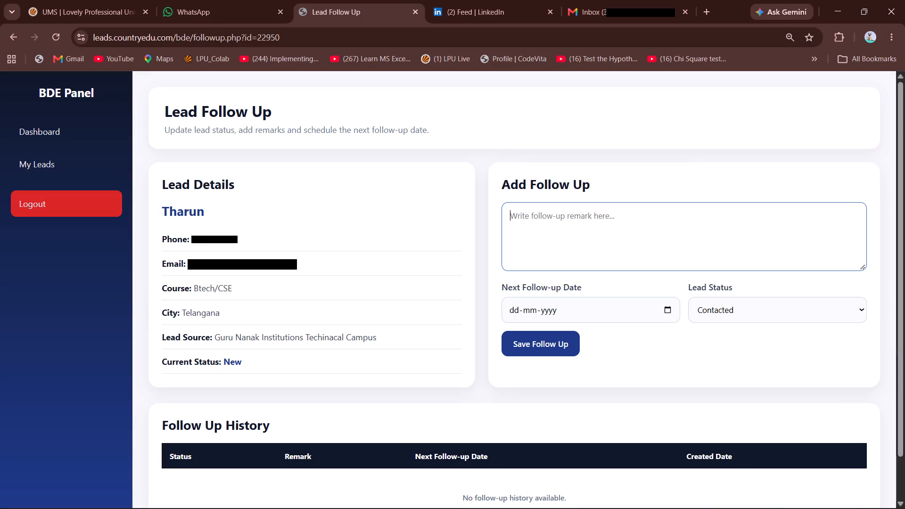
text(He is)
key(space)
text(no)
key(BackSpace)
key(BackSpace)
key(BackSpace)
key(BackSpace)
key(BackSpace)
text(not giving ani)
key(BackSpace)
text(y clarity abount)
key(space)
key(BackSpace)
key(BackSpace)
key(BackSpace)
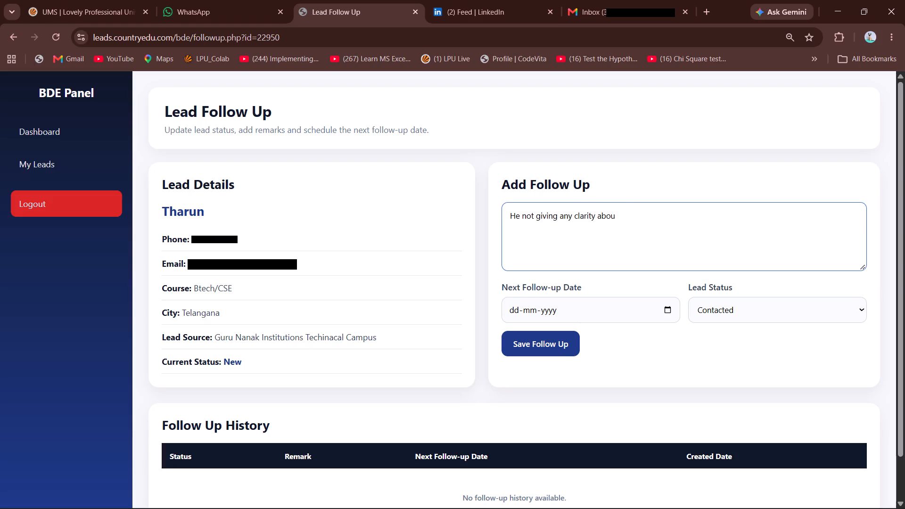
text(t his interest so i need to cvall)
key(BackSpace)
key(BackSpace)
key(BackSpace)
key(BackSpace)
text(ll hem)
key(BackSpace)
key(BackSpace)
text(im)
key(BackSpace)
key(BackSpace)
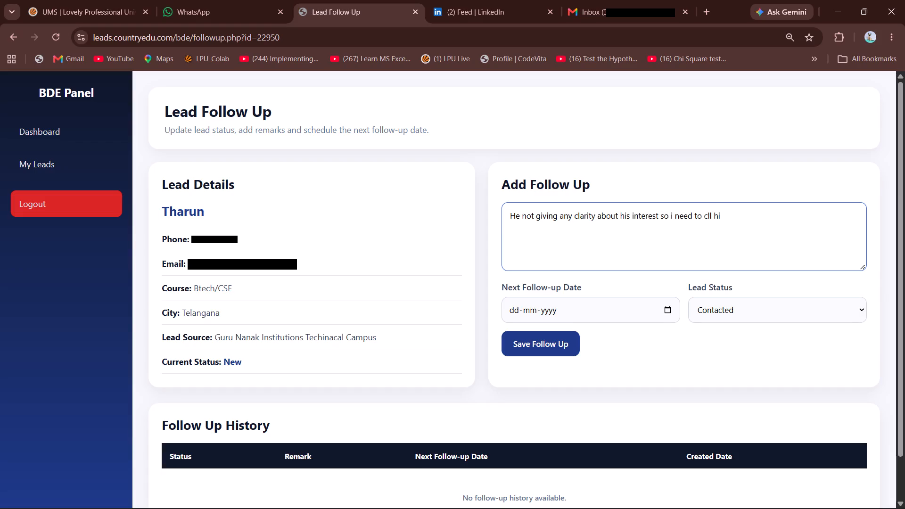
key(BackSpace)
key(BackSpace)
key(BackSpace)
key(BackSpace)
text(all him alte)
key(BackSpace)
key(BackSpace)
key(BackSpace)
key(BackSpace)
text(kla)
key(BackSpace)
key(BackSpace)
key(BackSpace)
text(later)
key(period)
Set the next follow-up date to 05-11-2026 and the lead status to Follow Up Again, and save the follow-up.
click(670, 311)
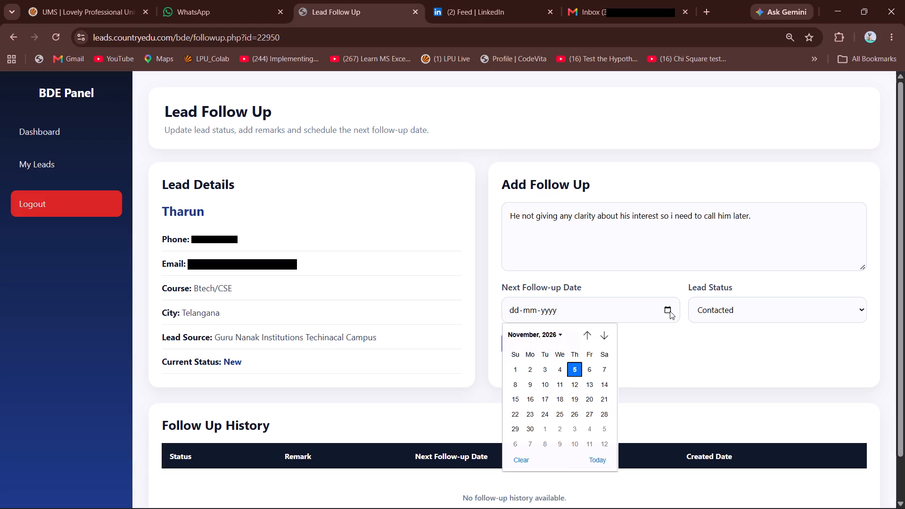
right_click(588, 456)
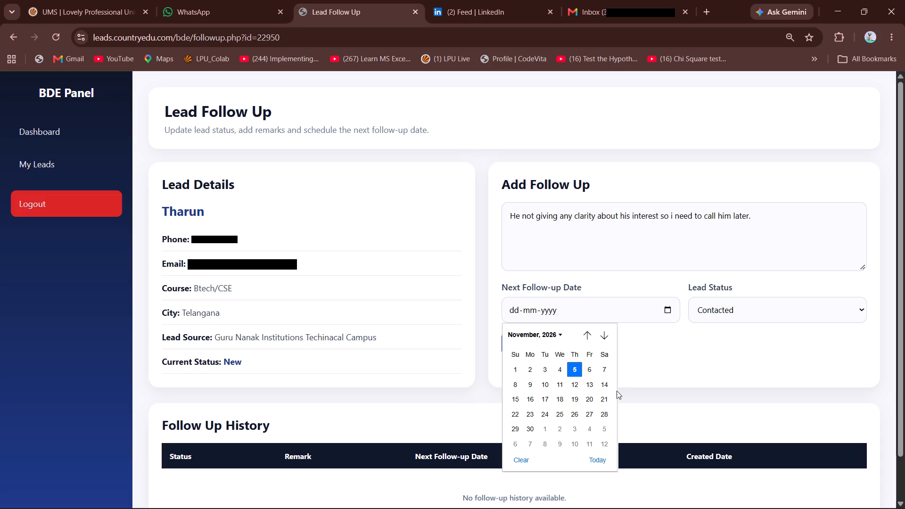
click(599, 466)
click(601, 460)
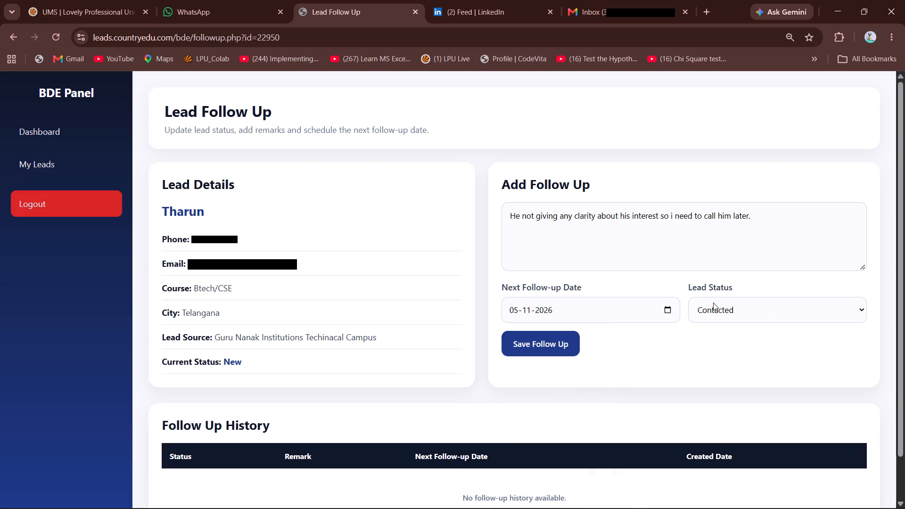
click(716, 300)
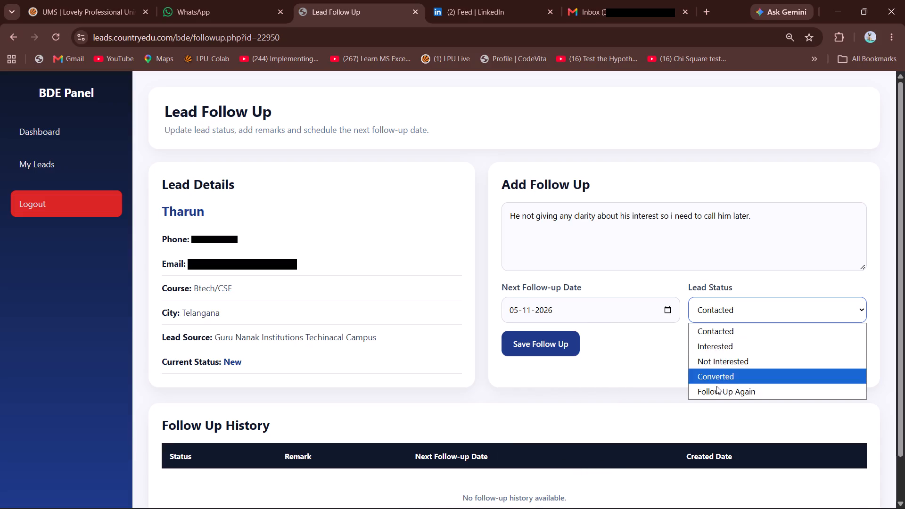
click(715, 389)
click(533, 347)
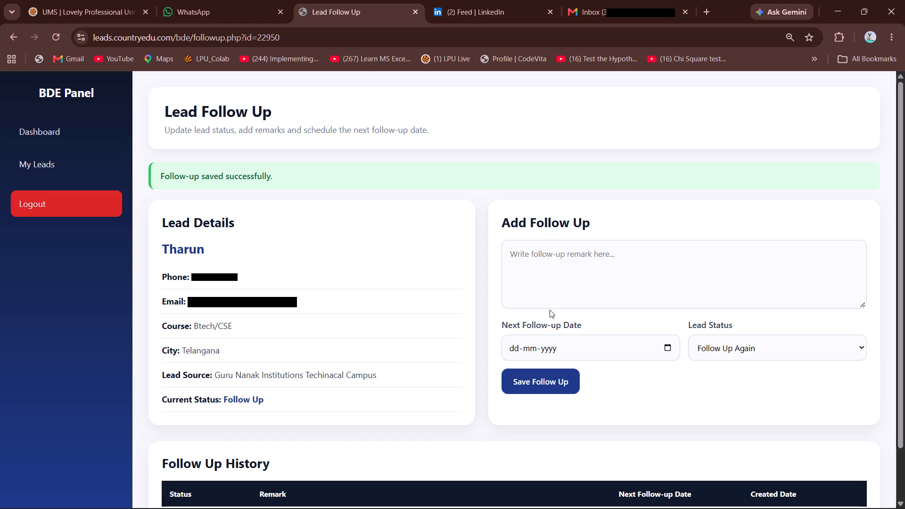
click(564, 271)
Return to the assigned leads and enter the student name Balraj and his phone number for a new manual lead.
click(70, 152)
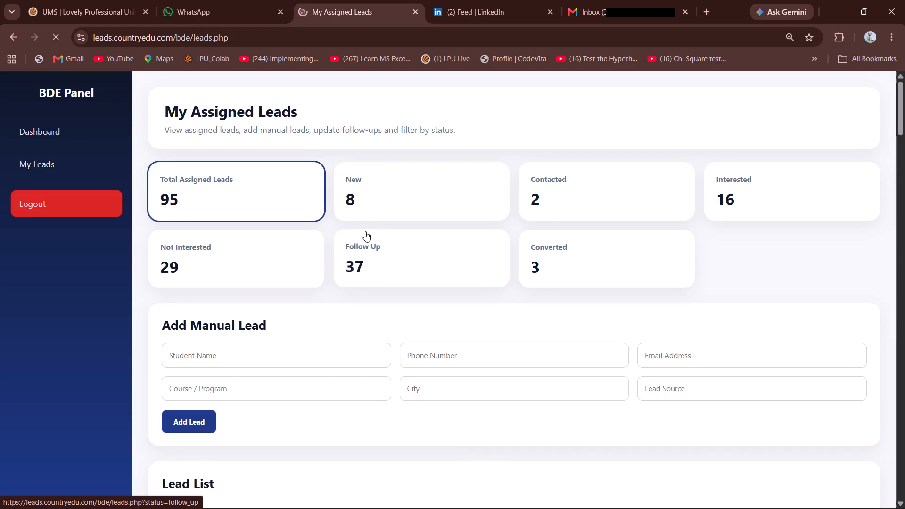
scroll(472, 345, right, 1)
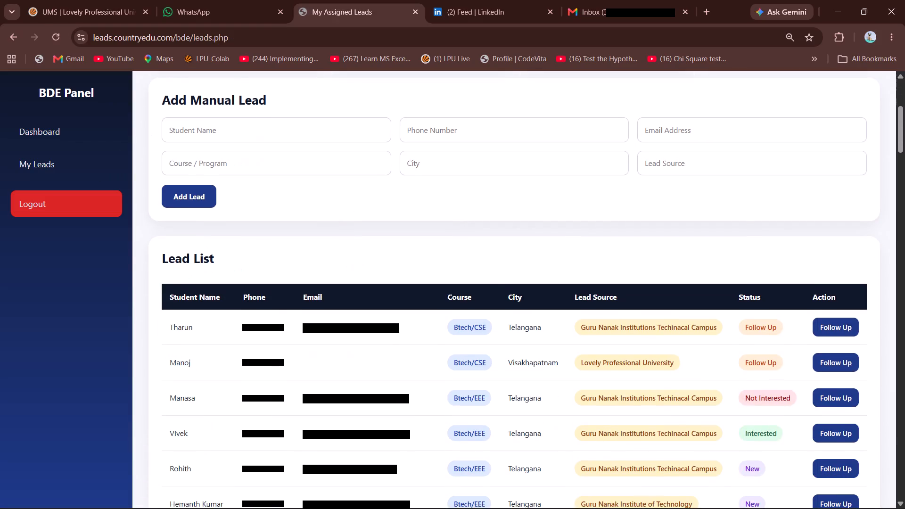
scroll(472, 345, right, 1)
click(229, 351)
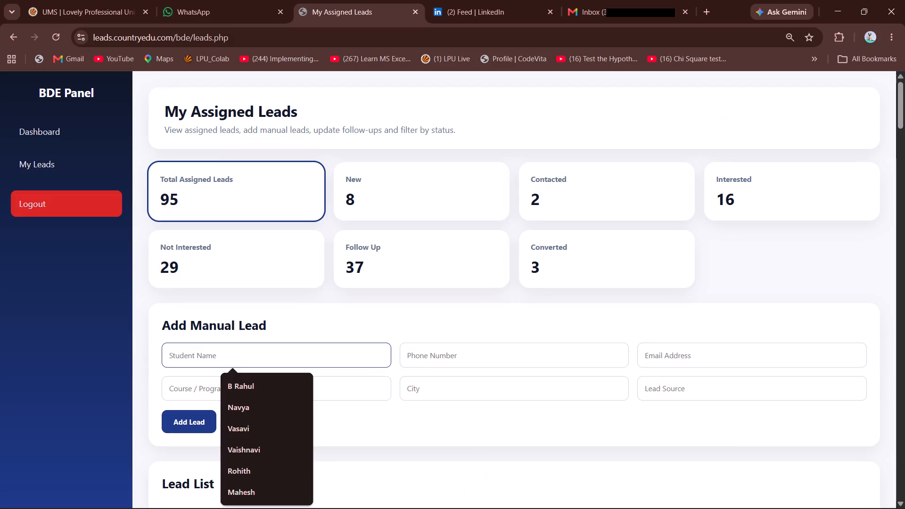
click(195, 351)
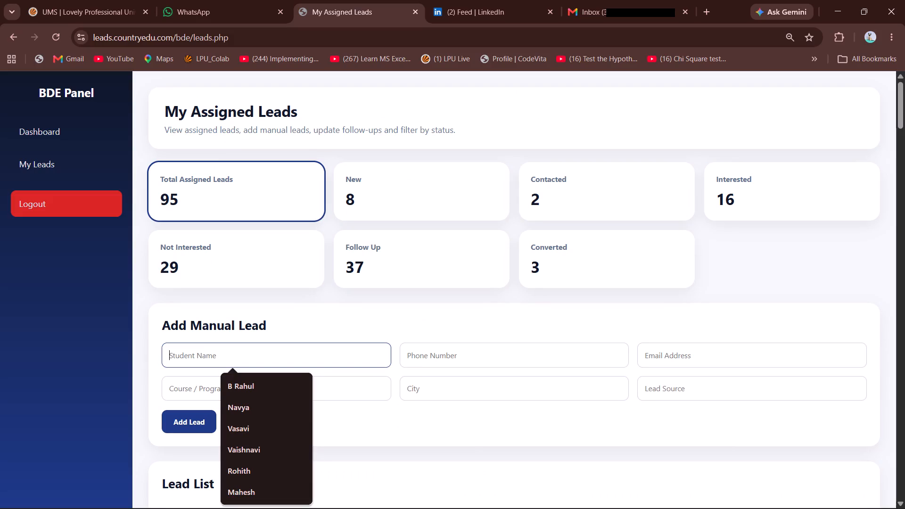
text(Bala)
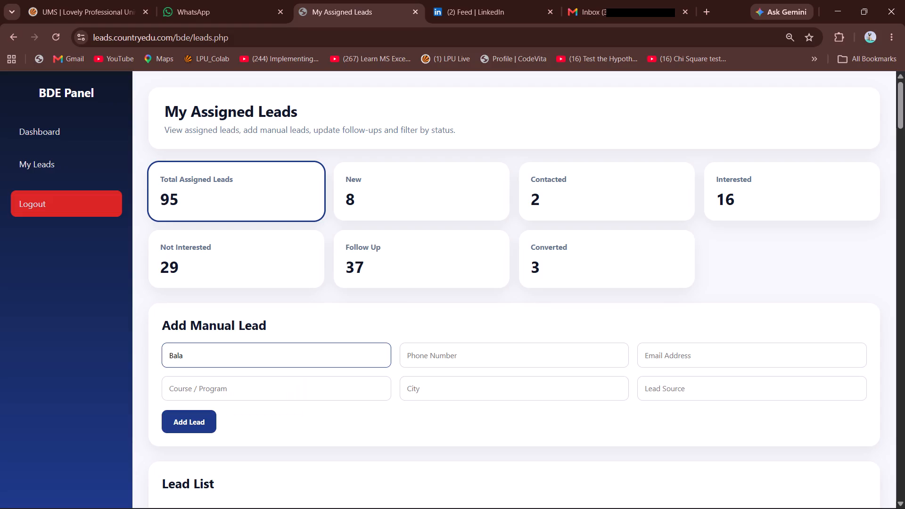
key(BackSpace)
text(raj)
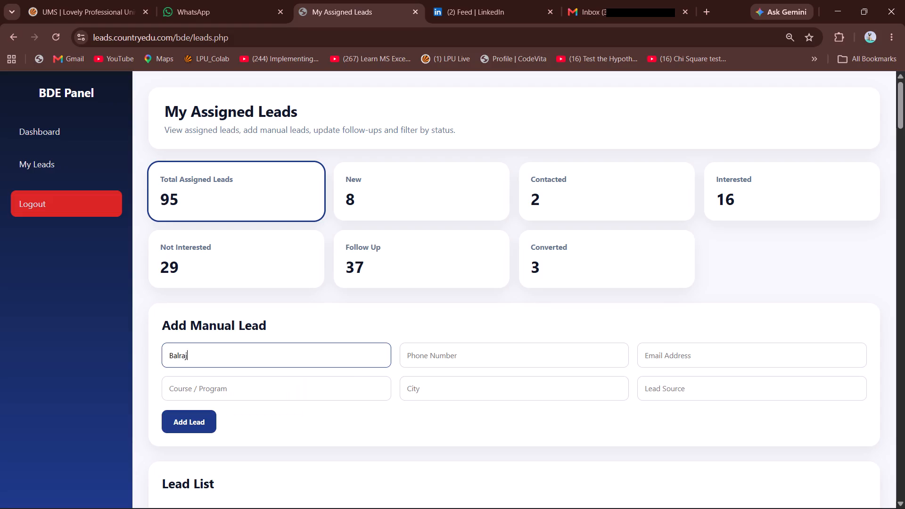
click(461, 365)
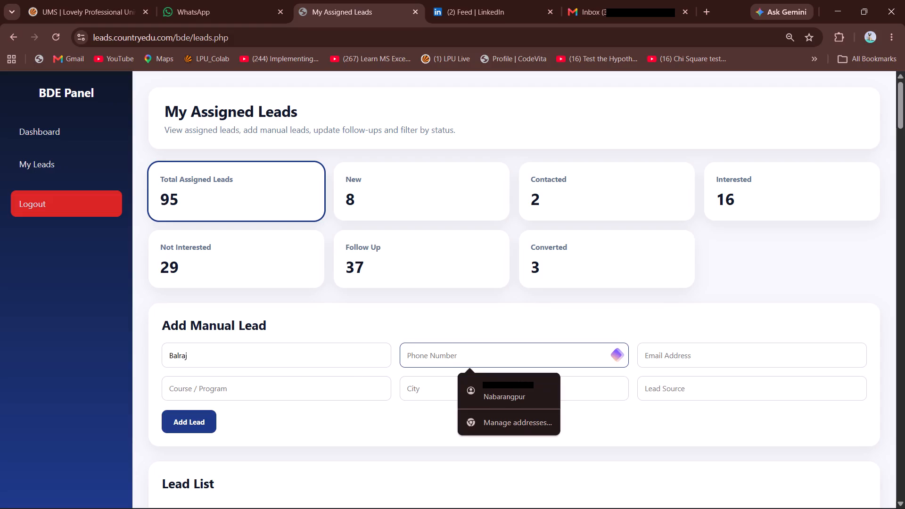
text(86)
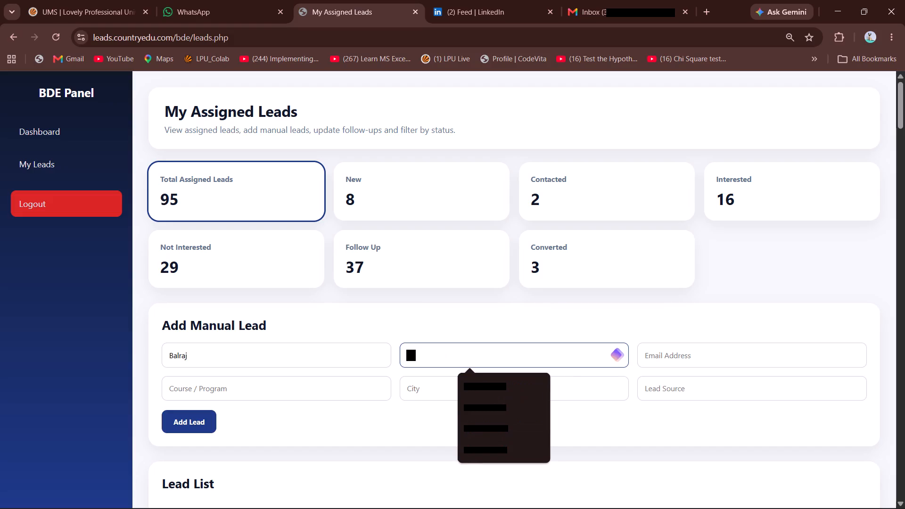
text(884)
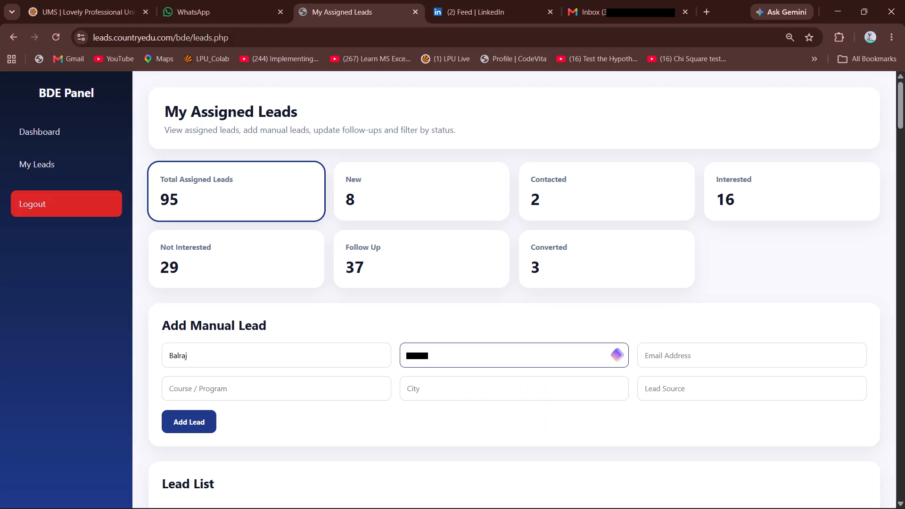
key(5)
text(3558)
Start the email address entry for the Balraj lead.
click(687, 361)
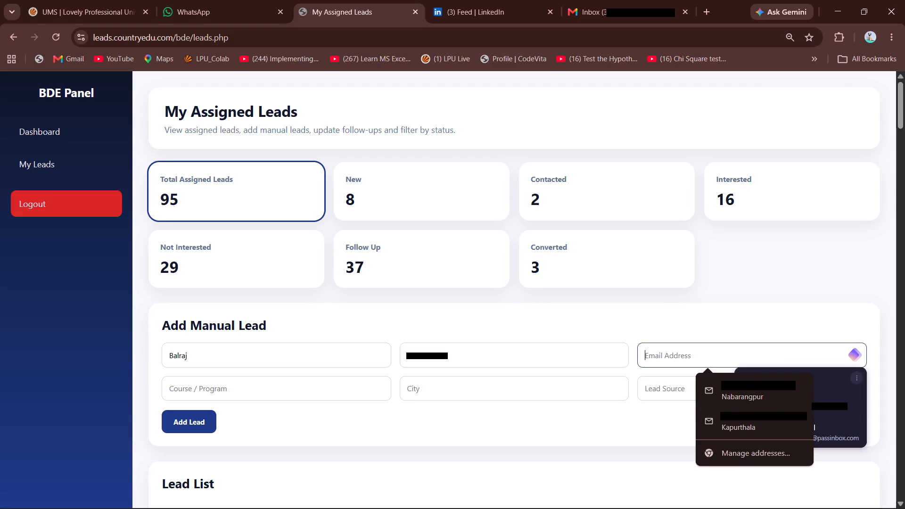
click(683, 359)
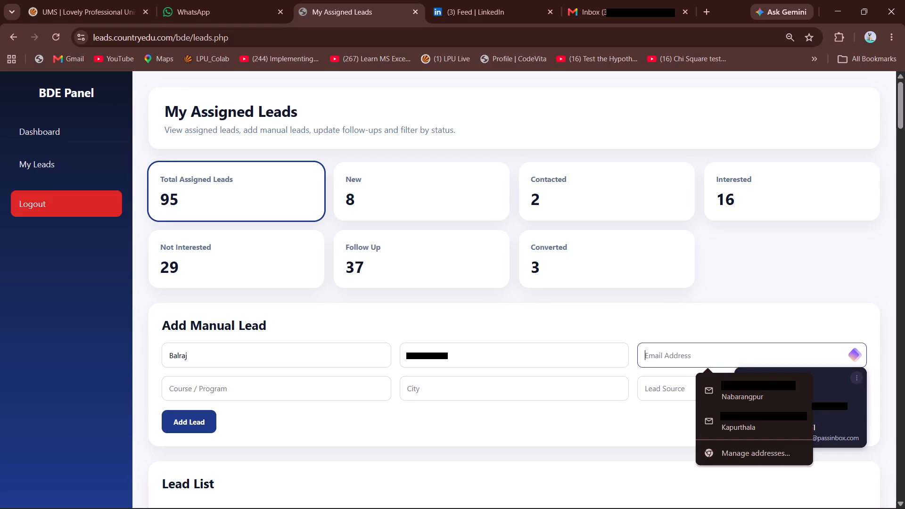
click(683, 359)
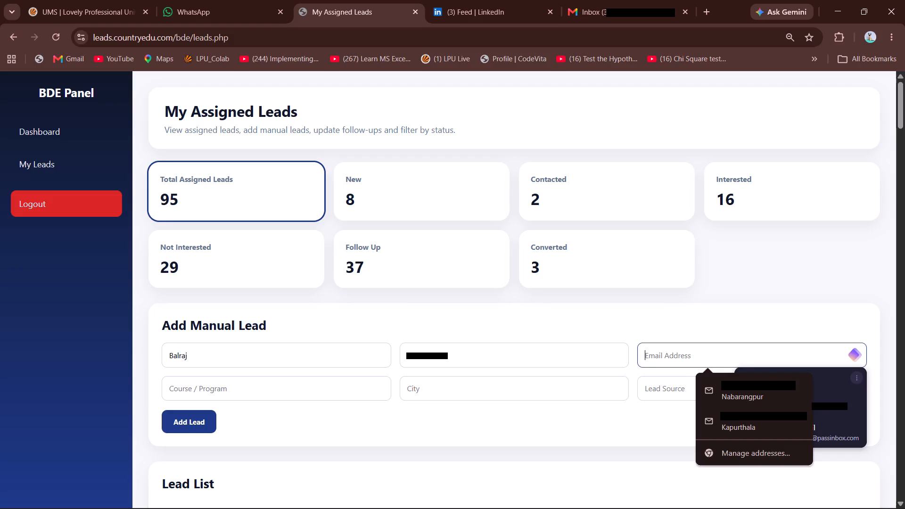
click(683, 359)
click(668, 359)
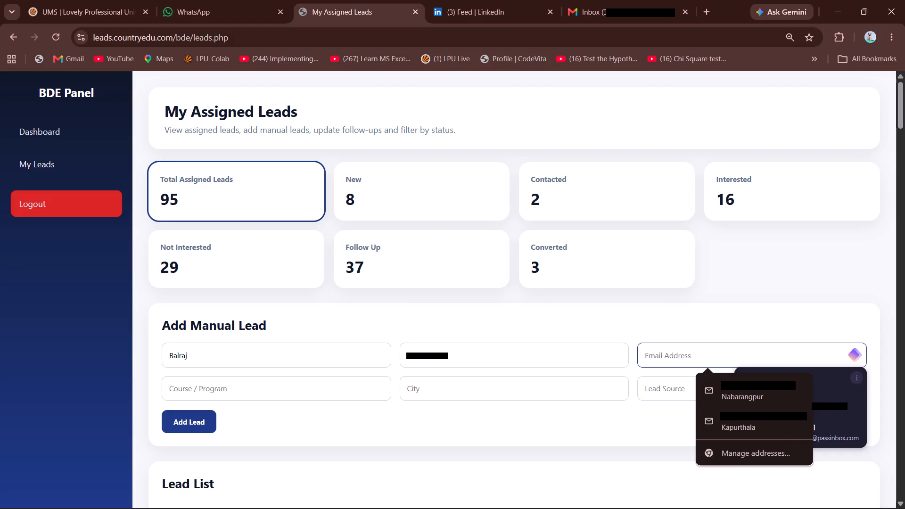
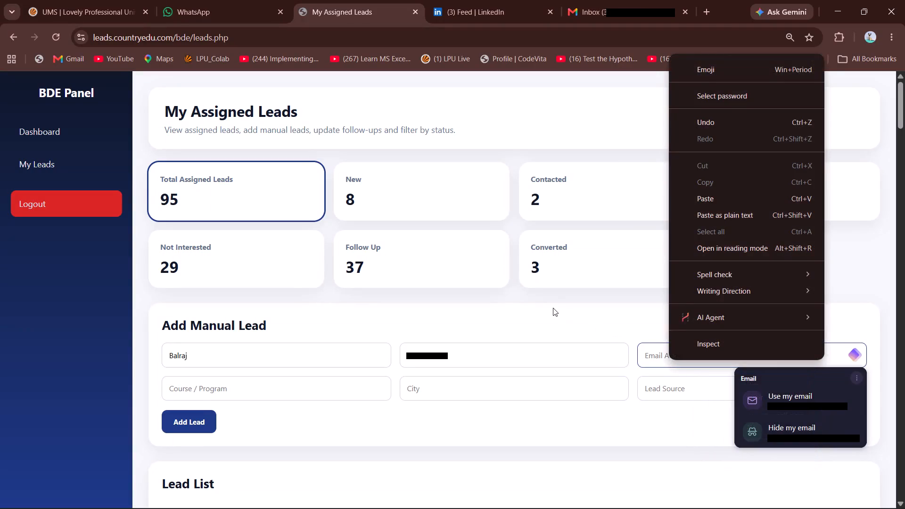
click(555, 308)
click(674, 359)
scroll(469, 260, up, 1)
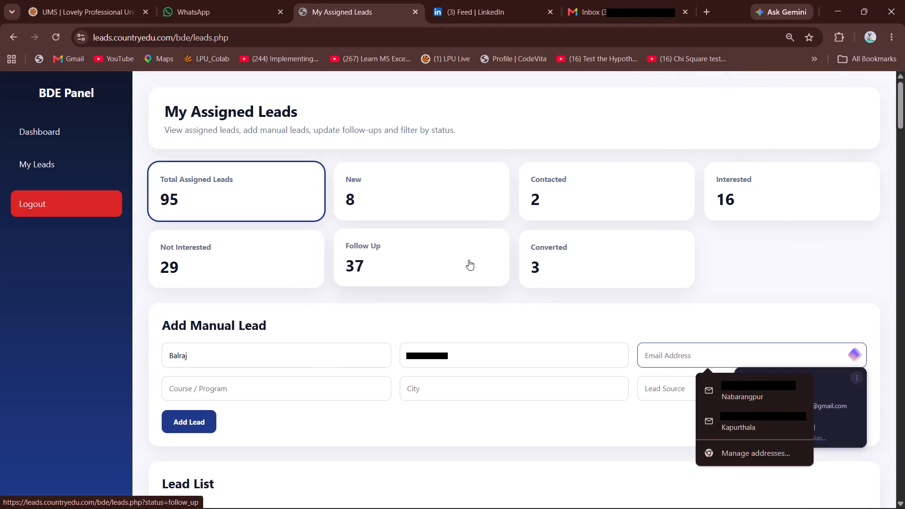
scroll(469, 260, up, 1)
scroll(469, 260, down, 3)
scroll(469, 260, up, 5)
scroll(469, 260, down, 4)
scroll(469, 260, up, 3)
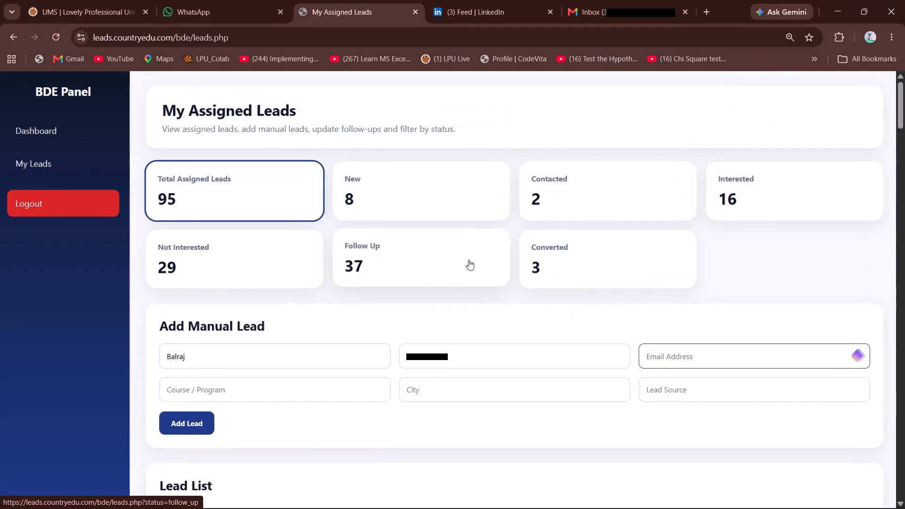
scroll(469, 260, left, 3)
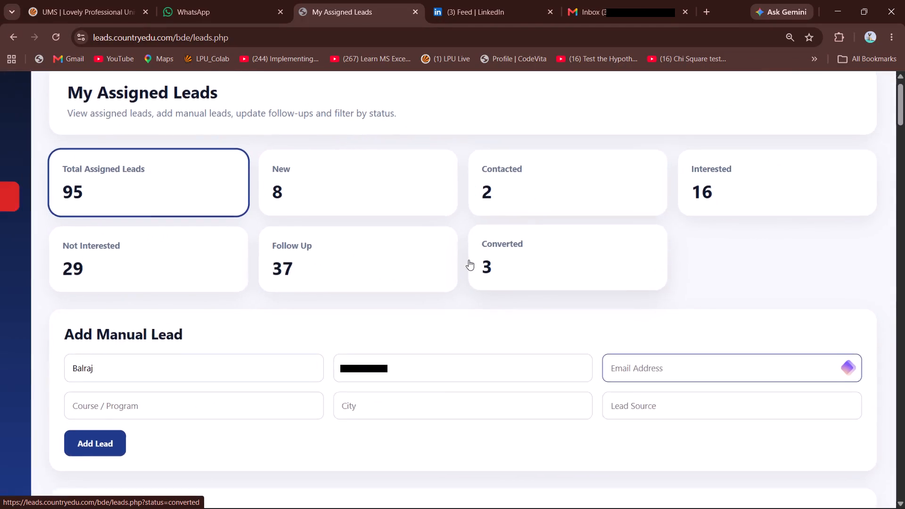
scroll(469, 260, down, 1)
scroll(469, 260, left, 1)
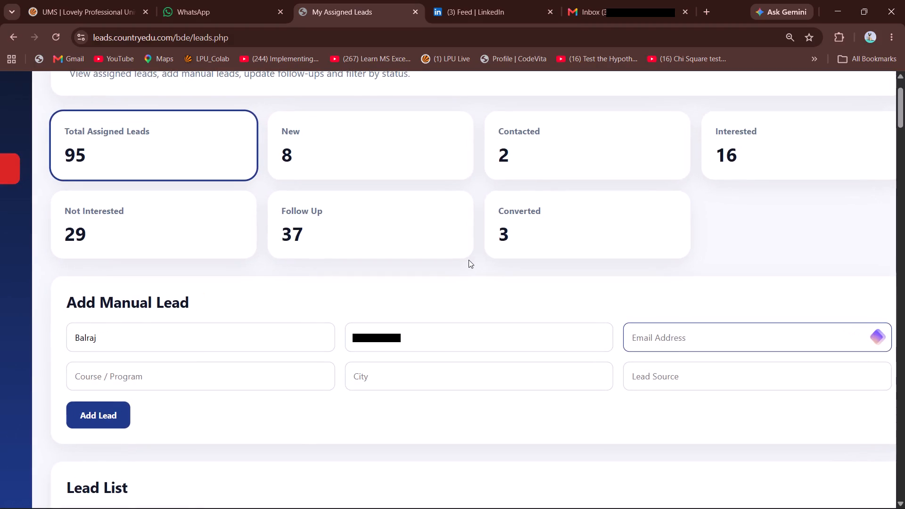
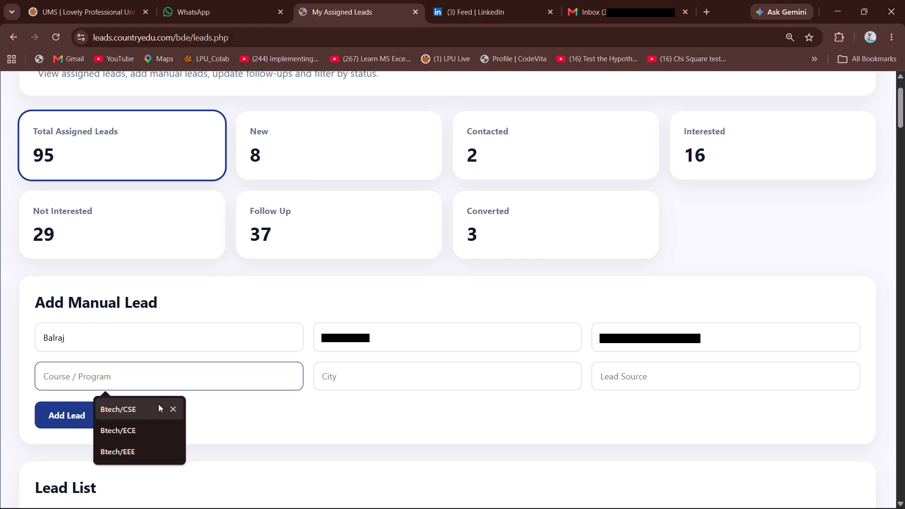
Fill in Balraj's manual lead with course Btech/CSE and city Telangana.
click(127, 418)
click(368, 382)
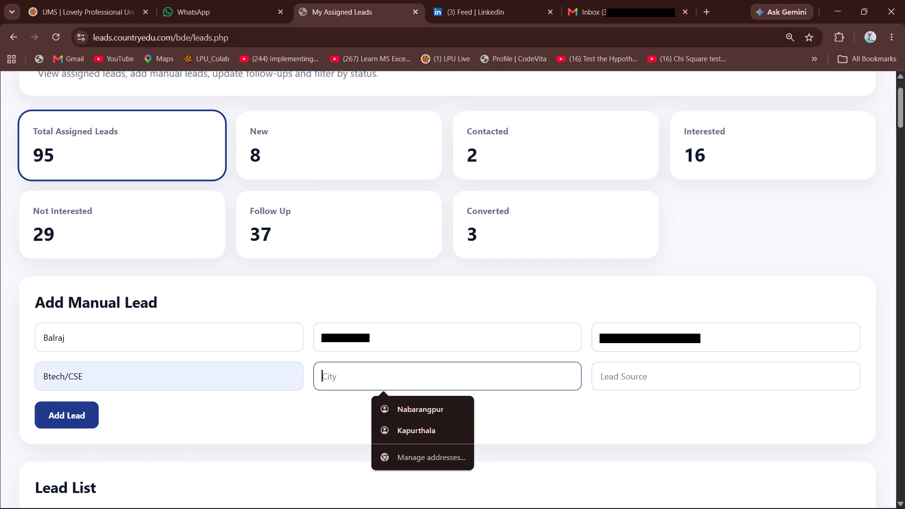
text(Telan)
click(401, 404)
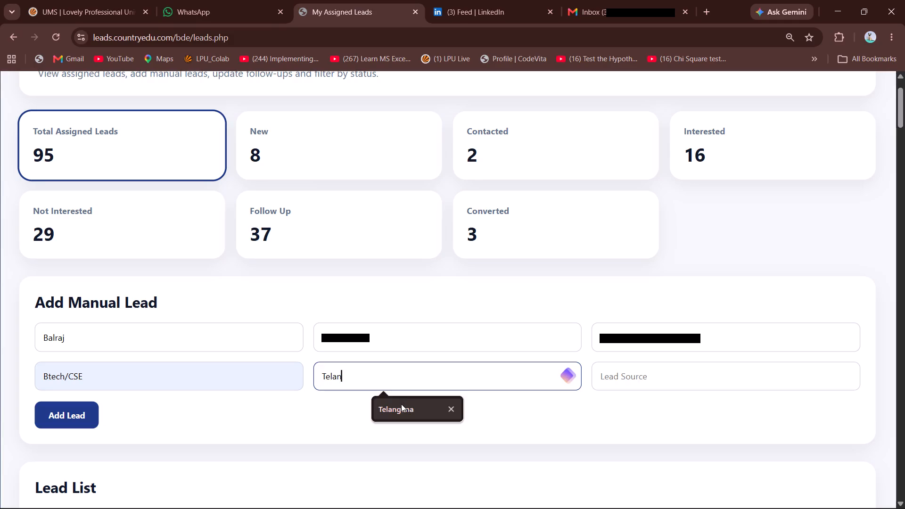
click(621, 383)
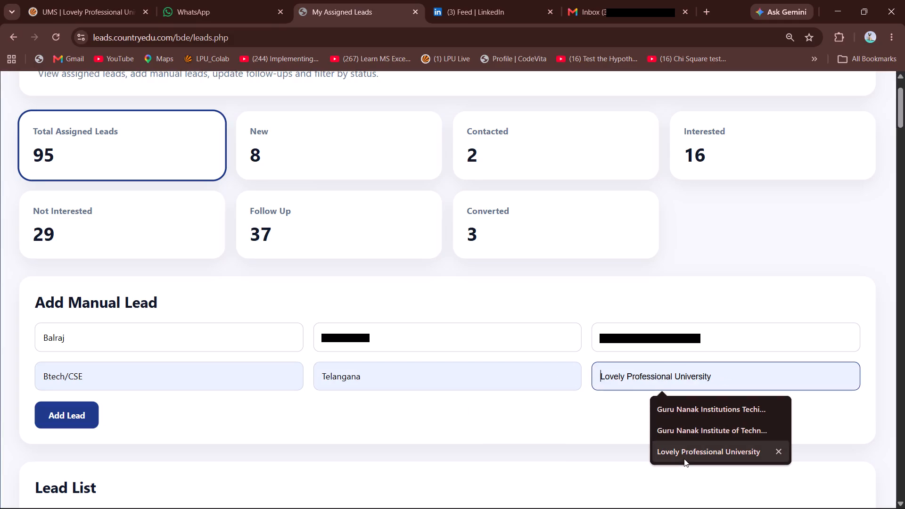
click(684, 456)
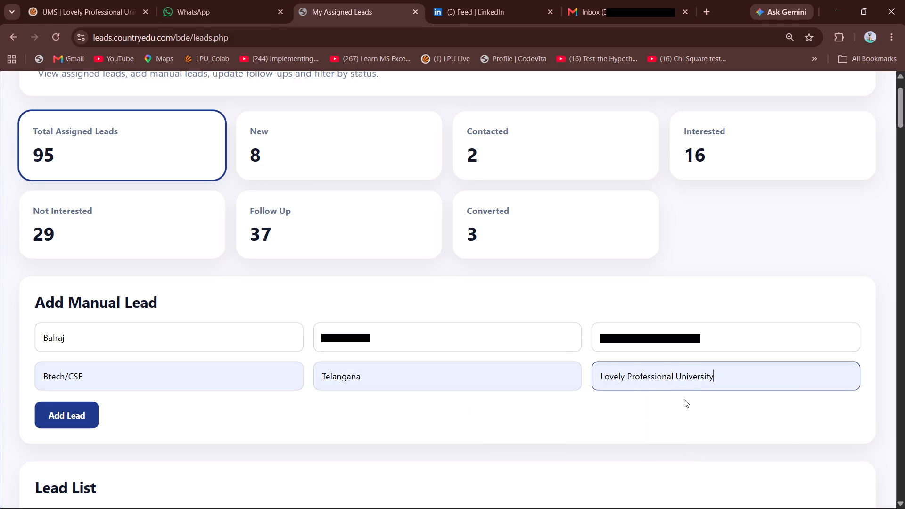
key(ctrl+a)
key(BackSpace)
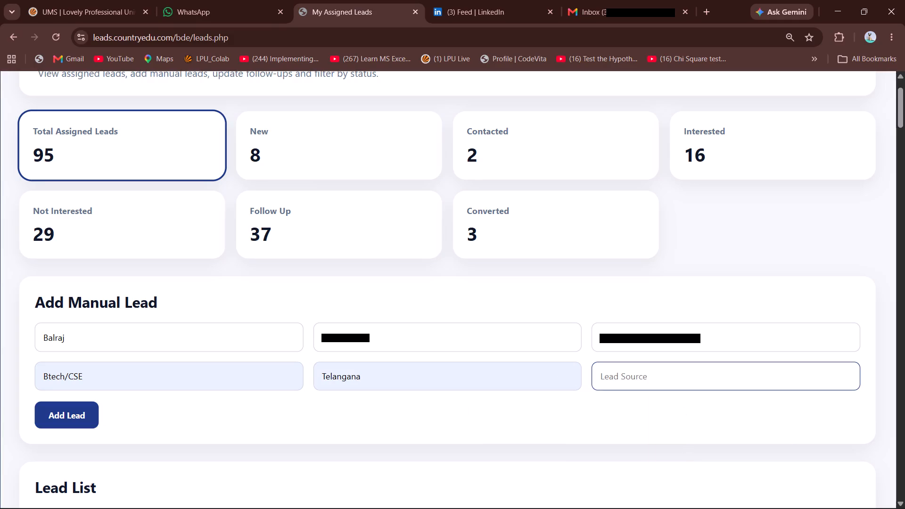
Set Balraj's lead source to Guru Nanak Institutions Techinacal Campus and submit the manual lead.
click(621, 382)
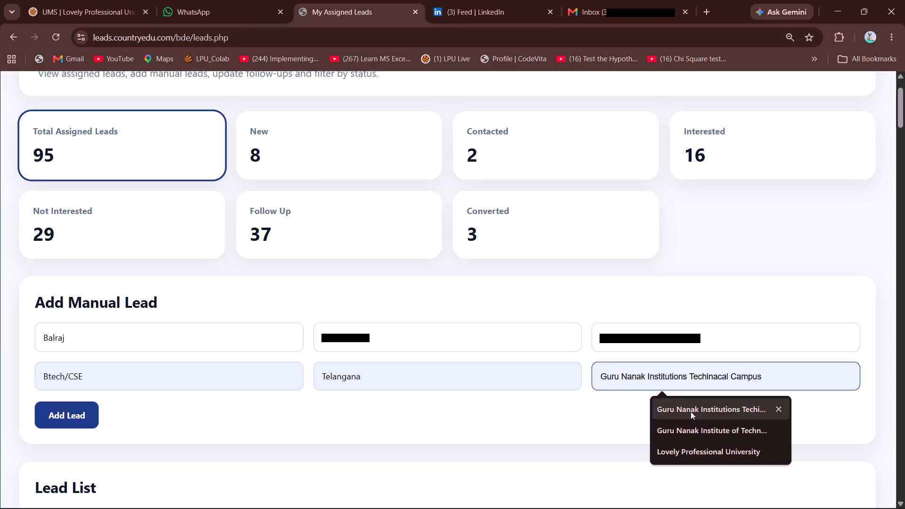
click(691, 411)
scroll(481, 386, down, 2)
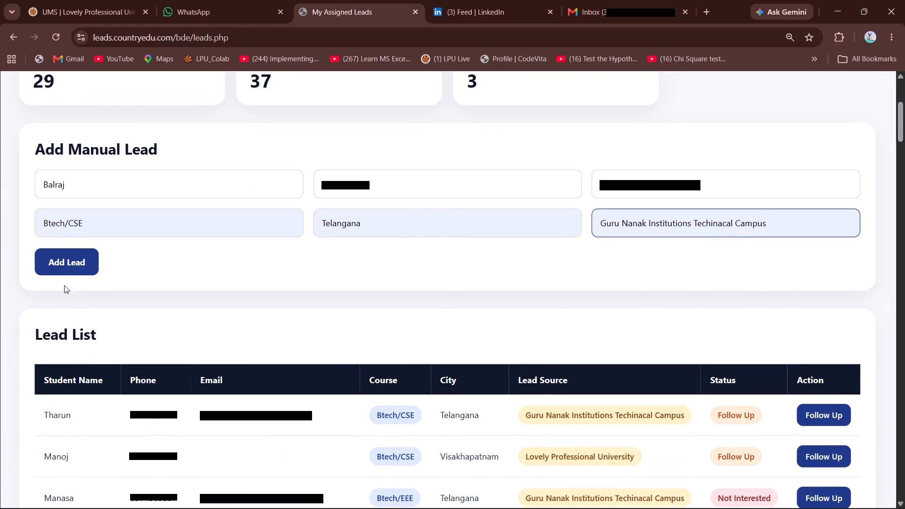
click(70, 271)
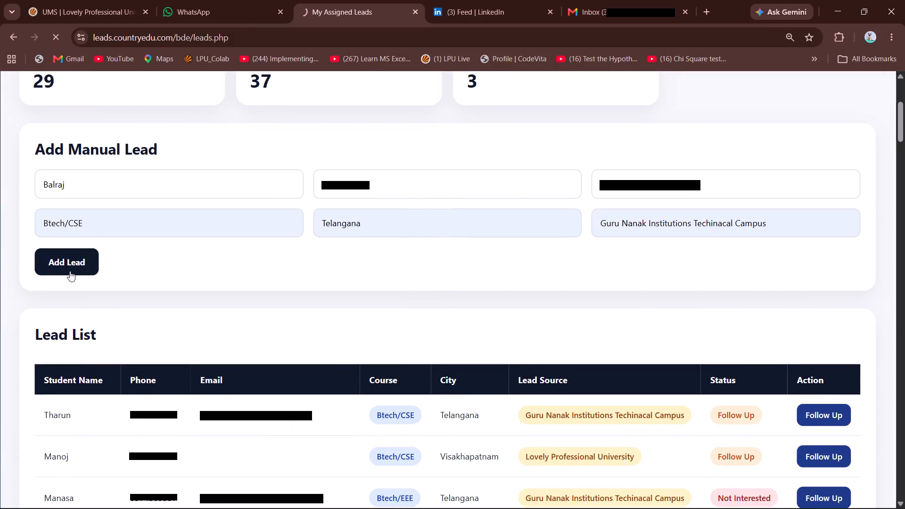
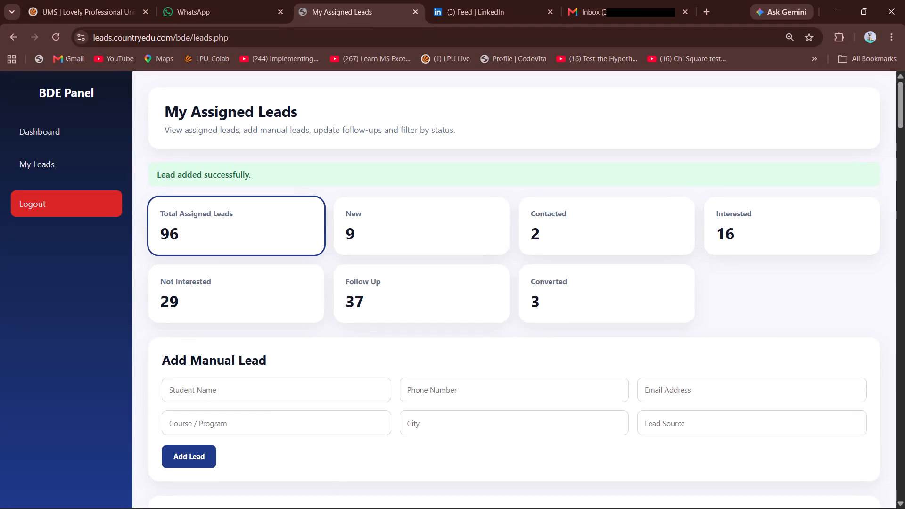
Start a new manual lead with the student name Sreelekha.
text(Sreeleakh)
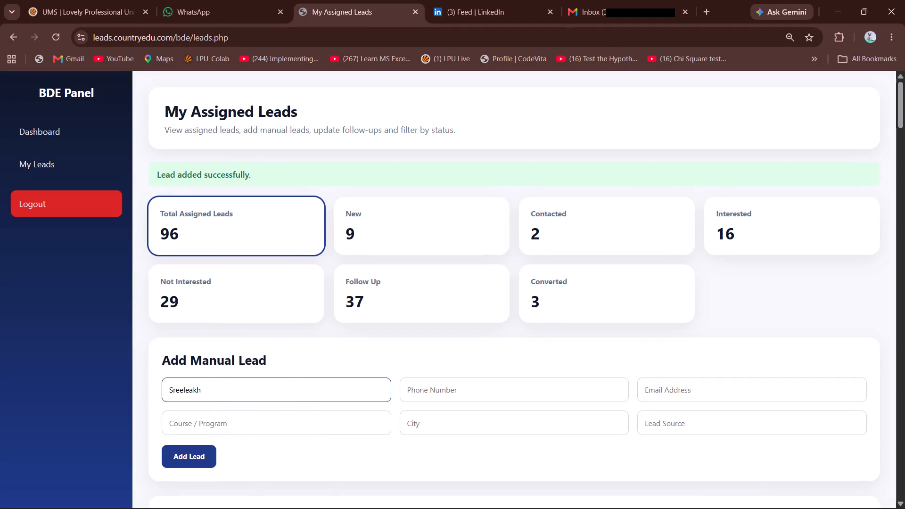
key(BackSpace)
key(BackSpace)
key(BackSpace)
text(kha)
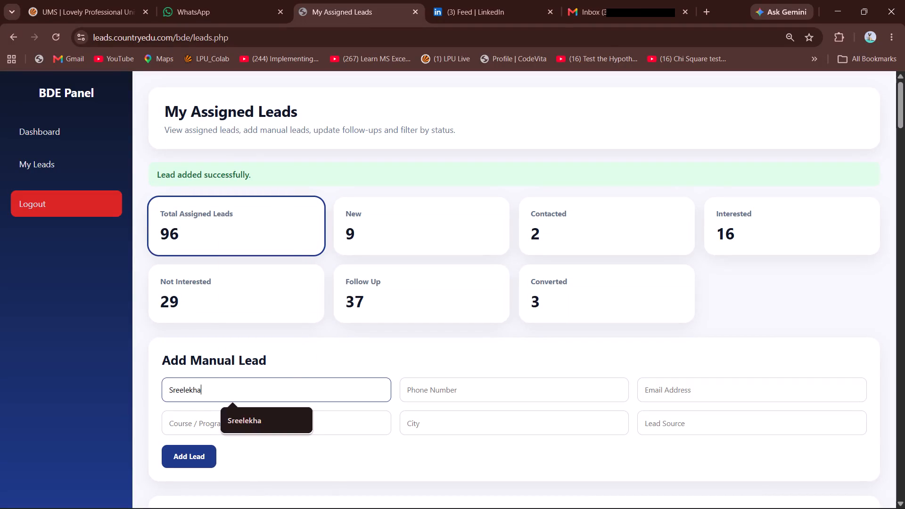
Enter the student's phone number in Sreelekha's manual lead.
click(431, 387)
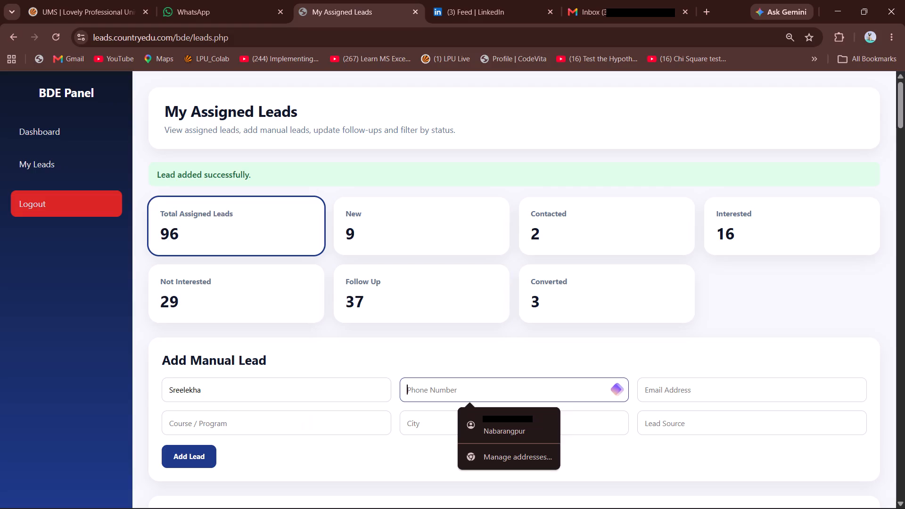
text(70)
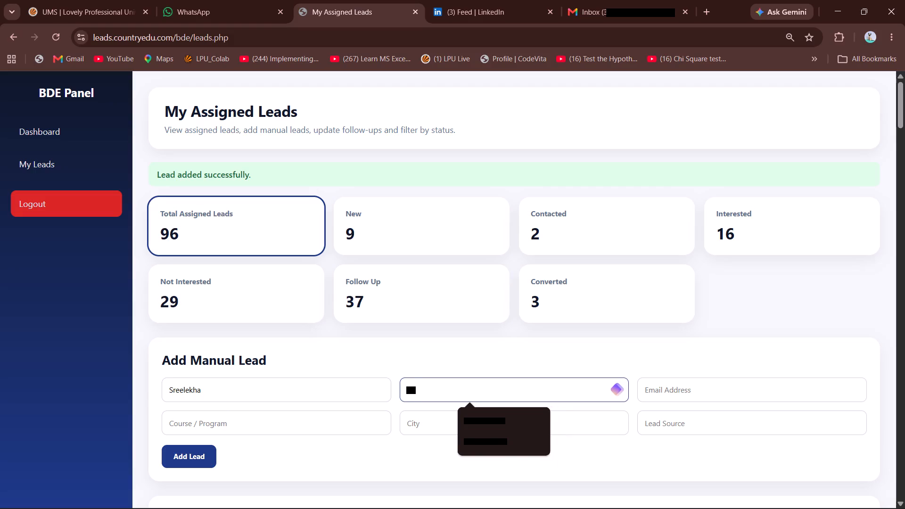
click(431, 387)
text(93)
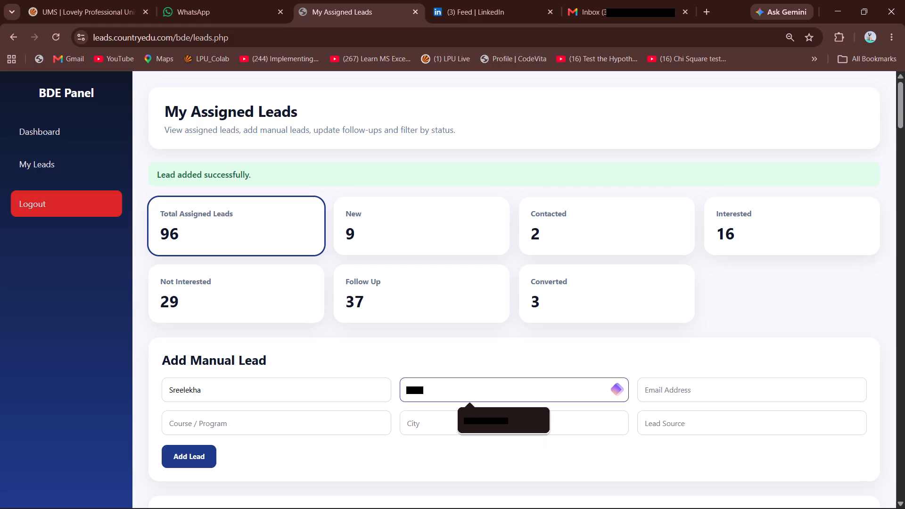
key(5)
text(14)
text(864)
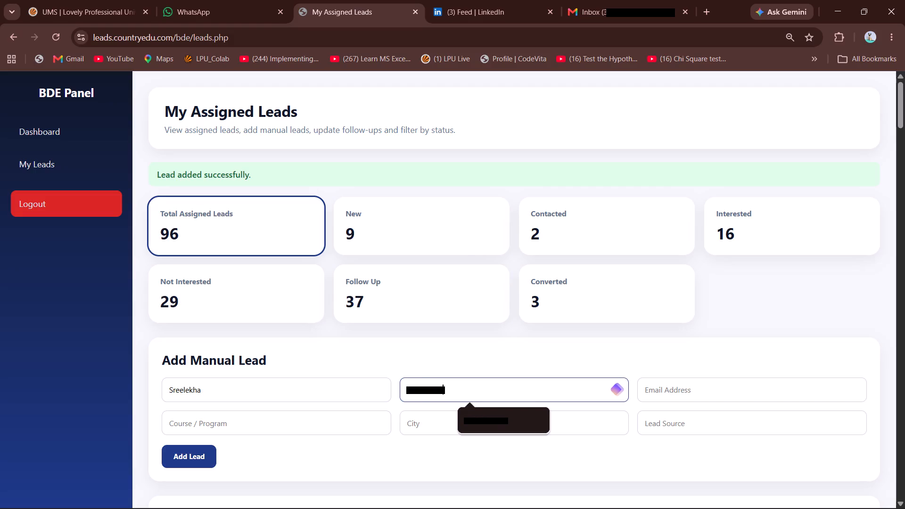
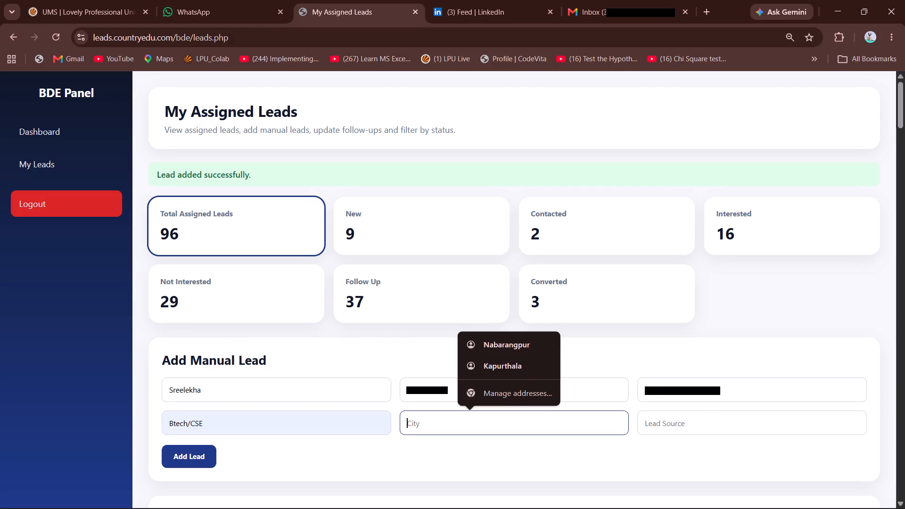
Fill in Telangana as the city in Sreelekha's manual lead.
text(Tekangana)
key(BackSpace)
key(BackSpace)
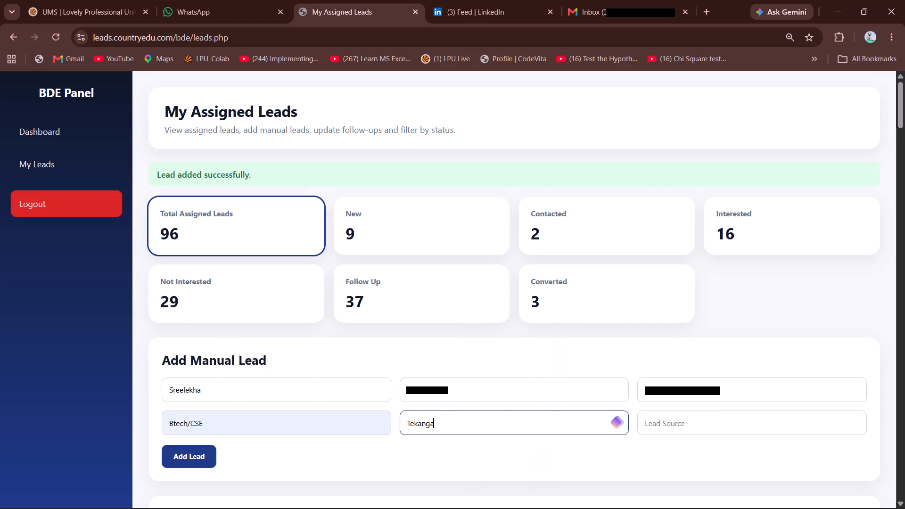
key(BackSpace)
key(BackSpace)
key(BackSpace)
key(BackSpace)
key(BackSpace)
click(490, 455)
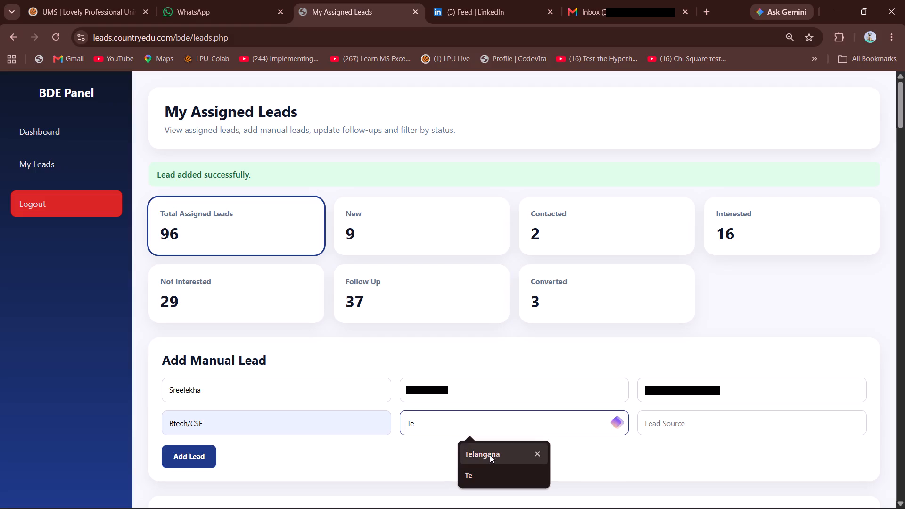
Set the lead source to Guru Nanak Institutions Techinacal Campus and add Sreelekha's lead.
click(663, 416)
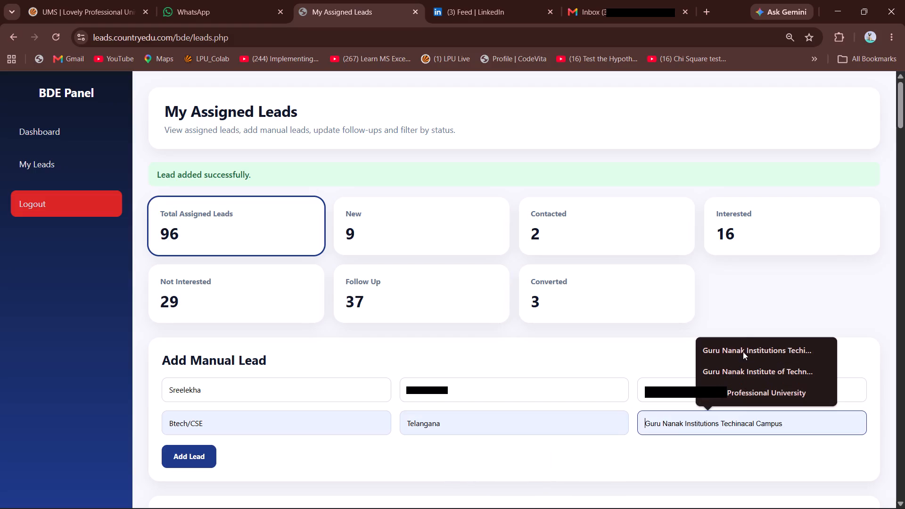
click(741, 352)
scroll(516, 421, down, 1)
click(188, 284)
click(197, 293)
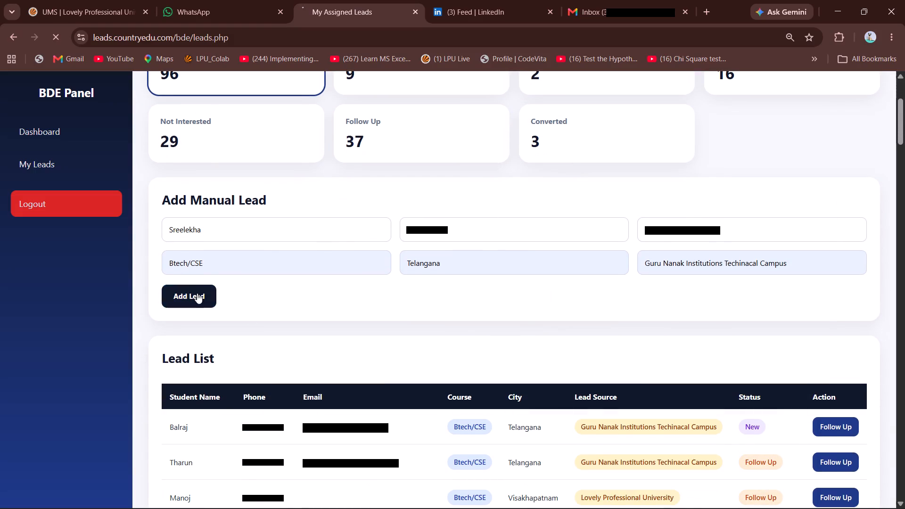
Open the follow-up for Sreelekha's lead and begin its remark with "I had a conversation with her and she said".
scroll(545, 313, down, 2)
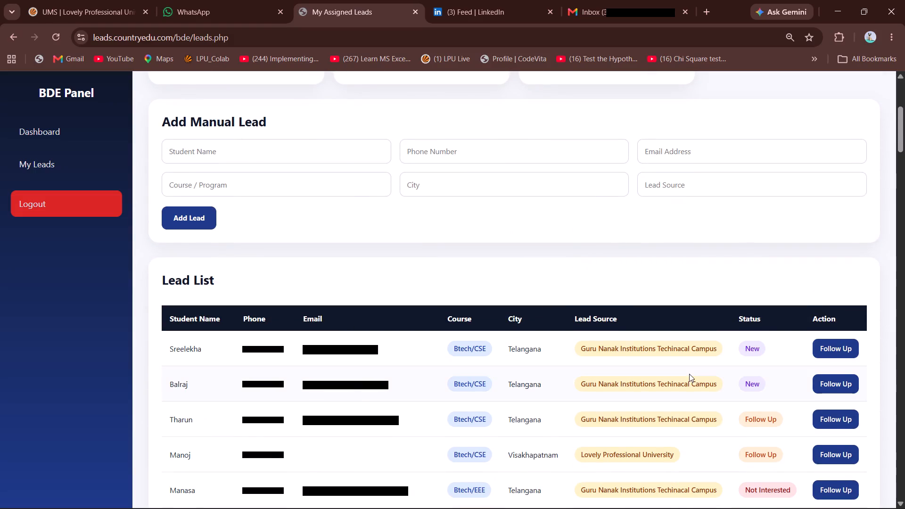
click(834, 356)
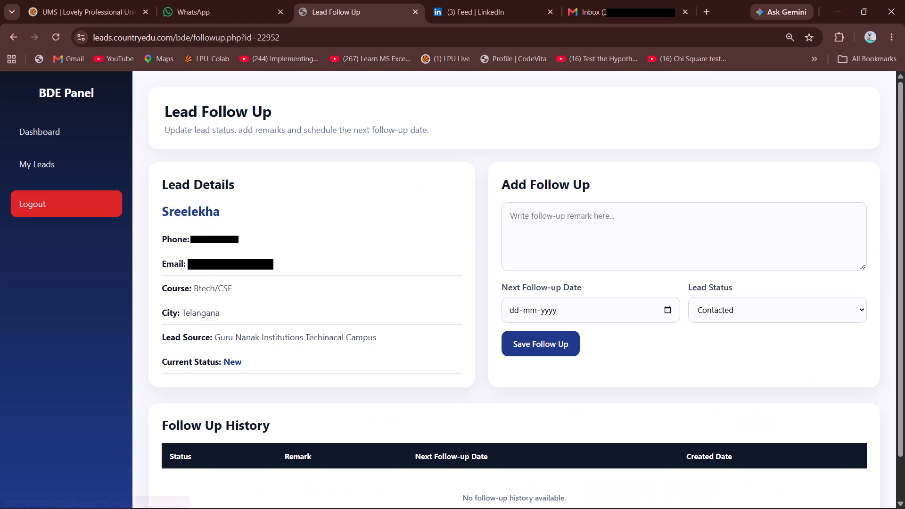
click(580, 239)
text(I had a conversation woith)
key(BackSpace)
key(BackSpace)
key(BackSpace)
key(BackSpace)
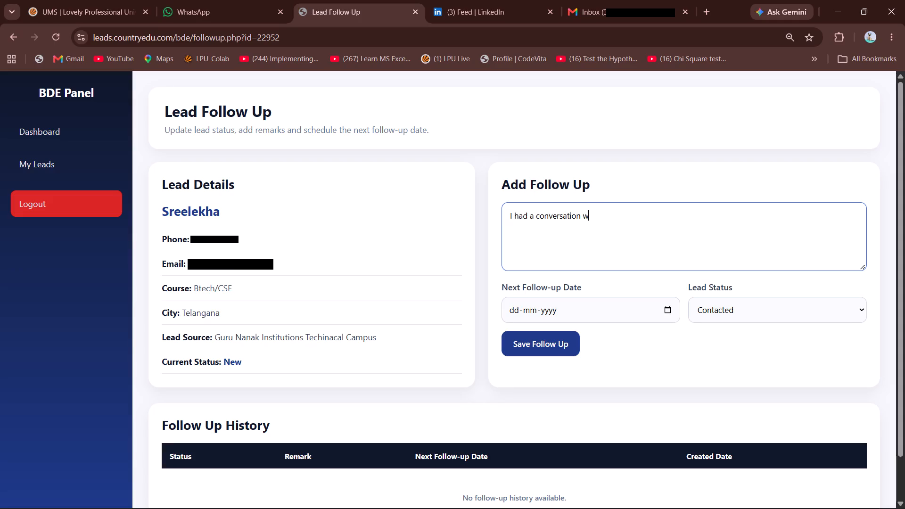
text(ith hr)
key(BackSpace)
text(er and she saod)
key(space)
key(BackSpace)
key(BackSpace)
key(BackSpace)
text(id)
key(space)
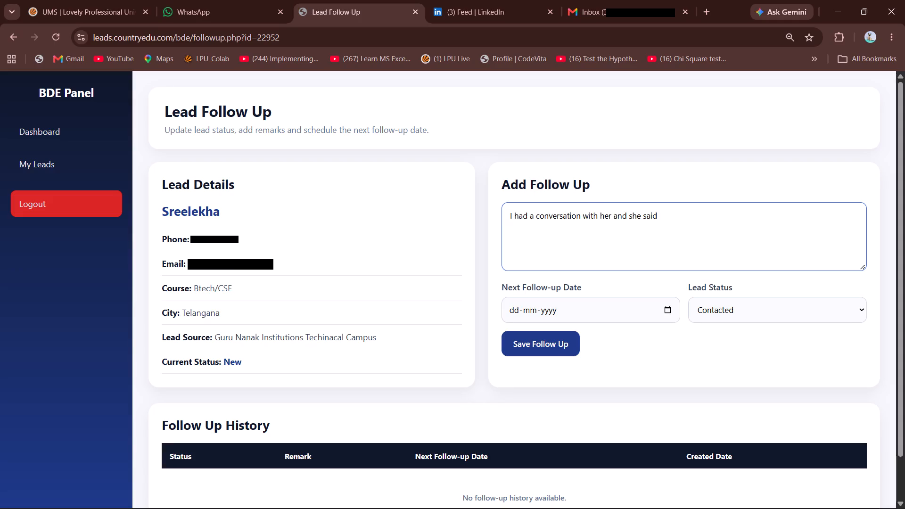
Continue Sreelekha's follow-up remark with "send me the details and i will let you know".
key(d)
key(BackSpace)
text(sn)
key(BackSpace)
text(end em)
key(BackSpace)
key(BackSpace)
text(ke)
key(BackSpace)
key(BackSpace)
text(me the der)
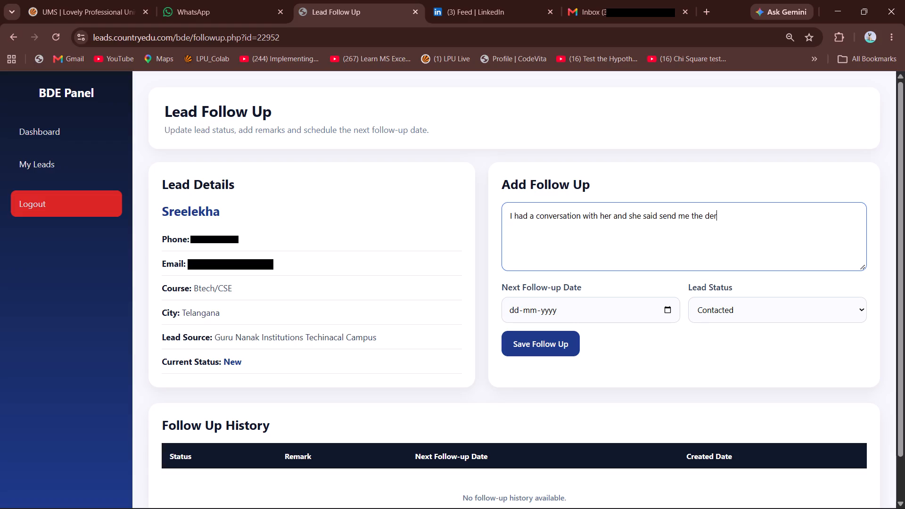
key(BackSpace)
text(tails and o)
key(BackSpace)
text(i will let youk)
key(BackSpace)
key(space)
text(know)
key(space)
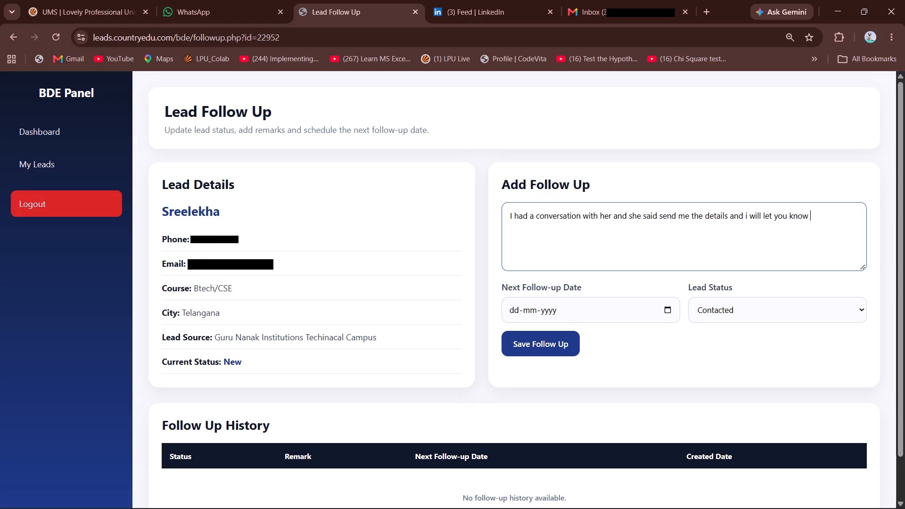
Finish the follow-up remark with "so i have call her later.".
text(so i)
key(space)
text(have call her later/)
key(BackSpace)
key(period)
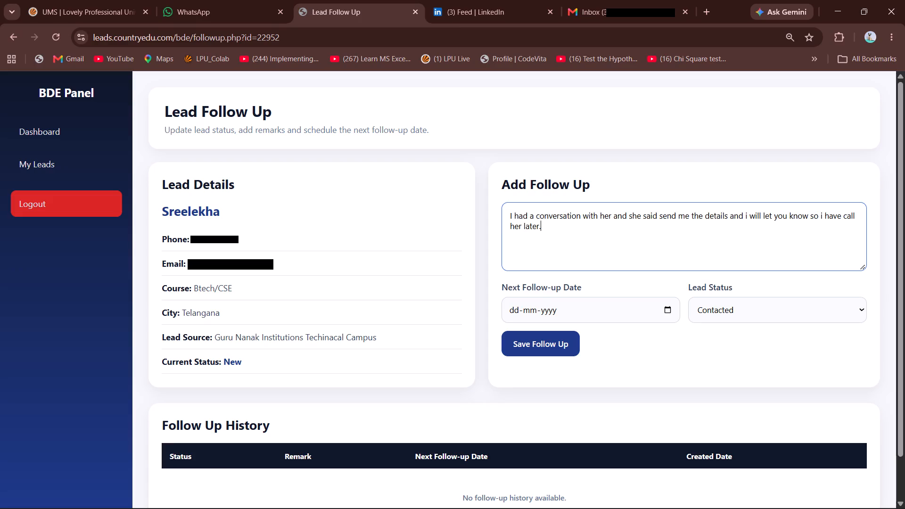
Set the next follow-up date to 06-11-2026 and the lead status to Follow Up Again for Sreelekha.
click(666, 310)
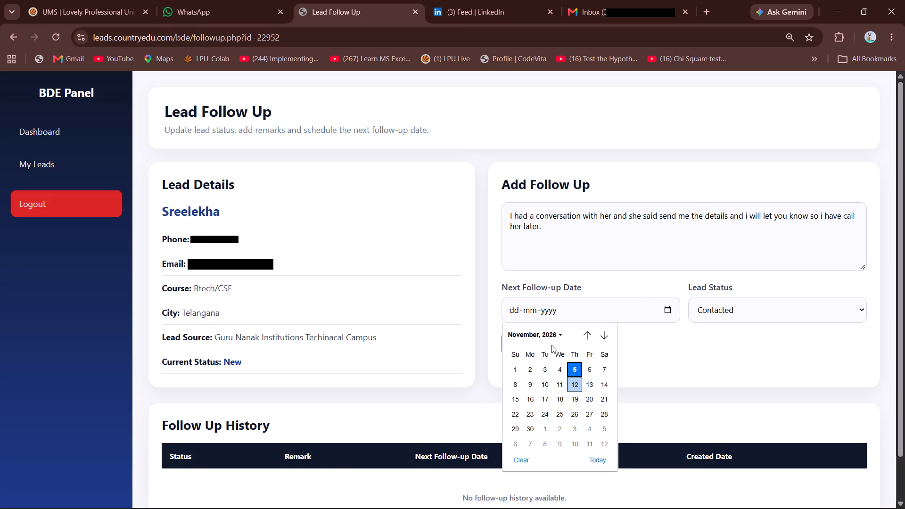
click(589, 367)
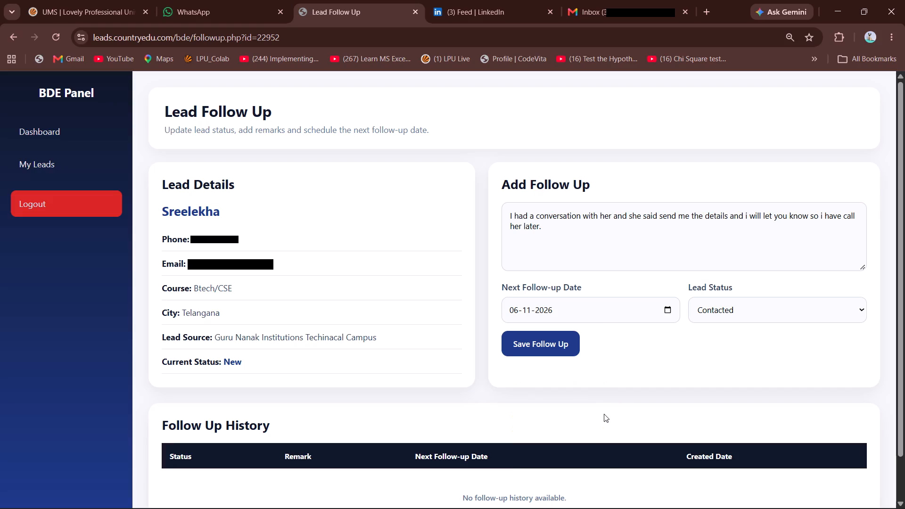
click(751, 299)
click(757, 391)
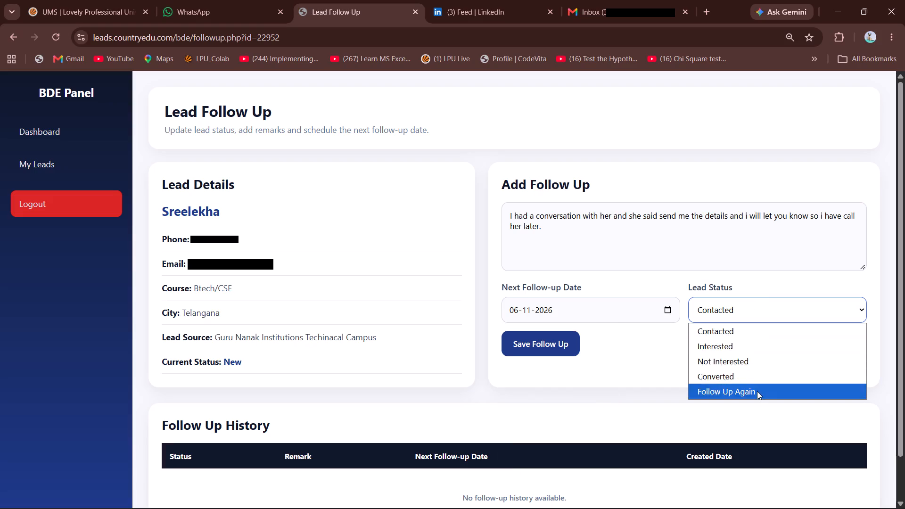
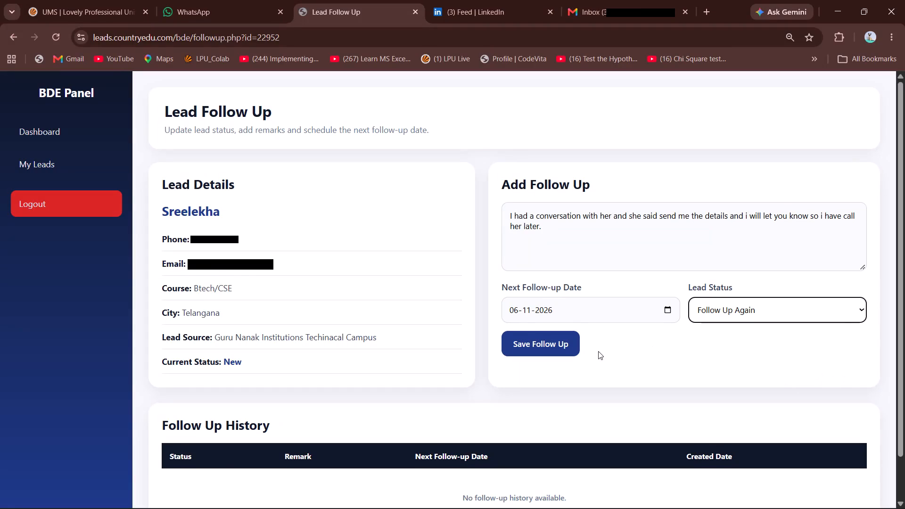
Save the completed follow-up entry for Sreelekha's lead.
click(551, 341)
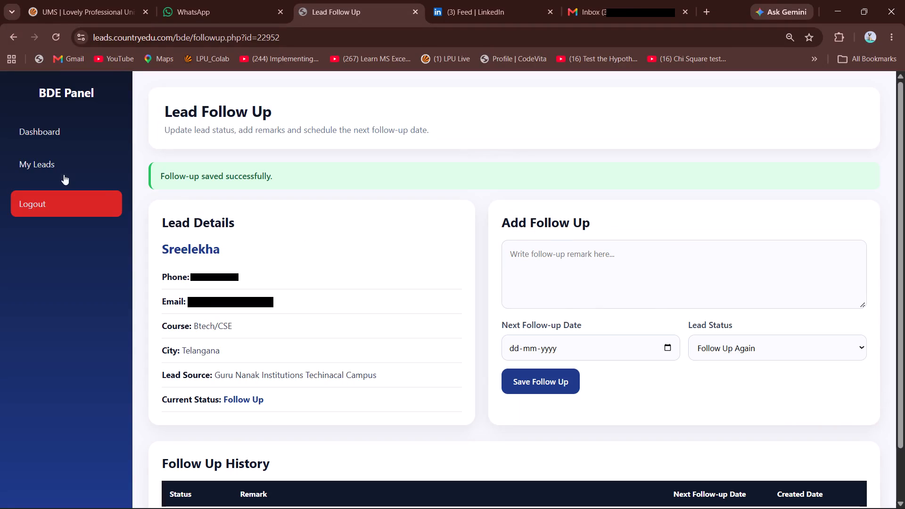
Return to the assigned leads and begin a new manual lead, entering the student name as "Karmendr".
click(55, 164)
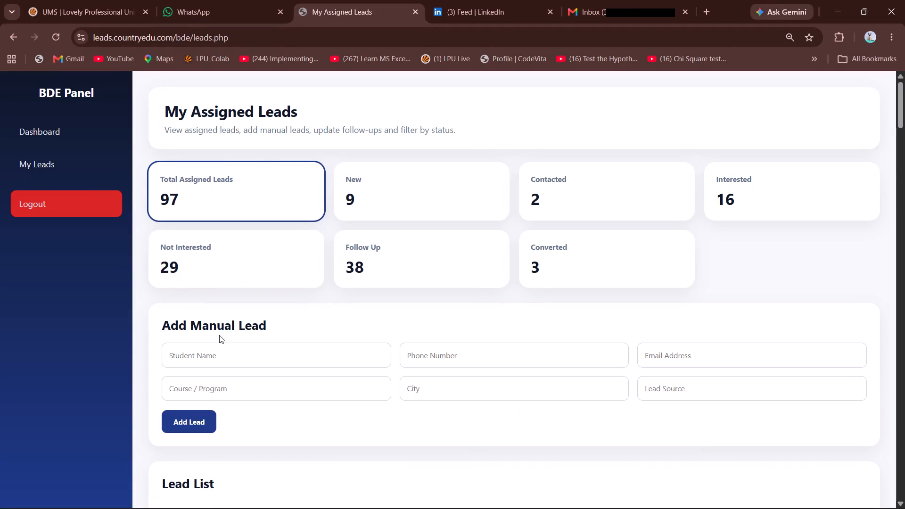
click(209, 355)
text(Karmedn)
key(BackSpace)
key(BackSpace)
text(ndr)
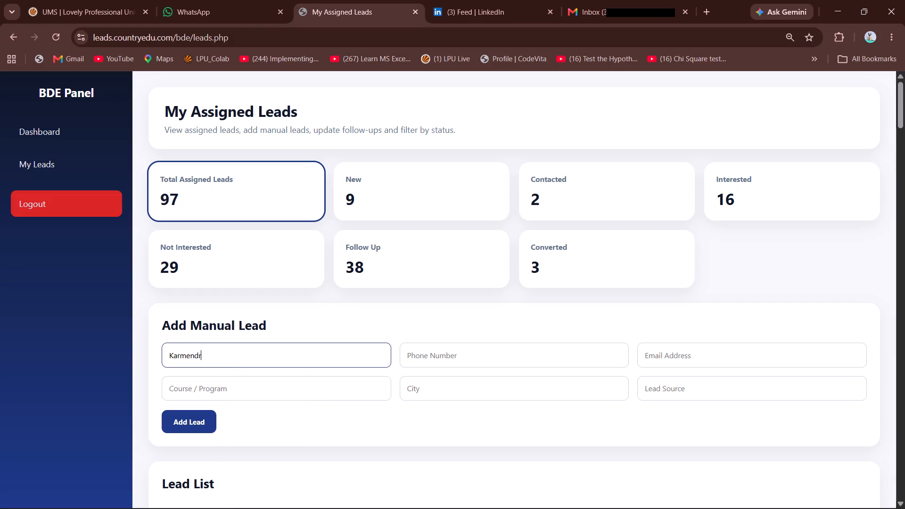
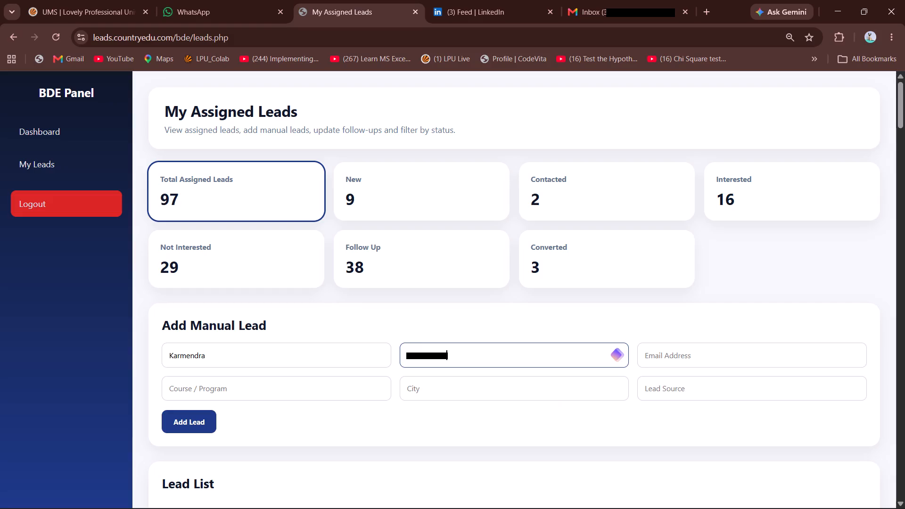
click(661, 356)
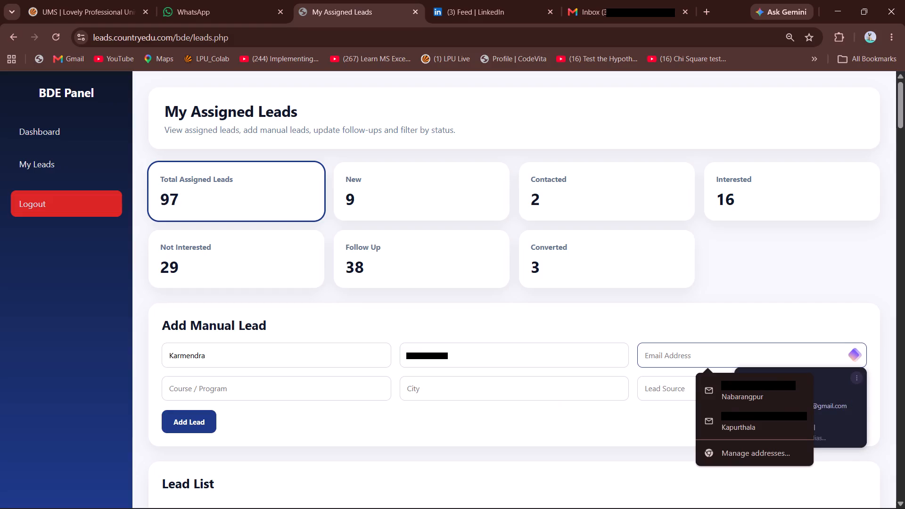
click(221, 393)
click(251, 422)
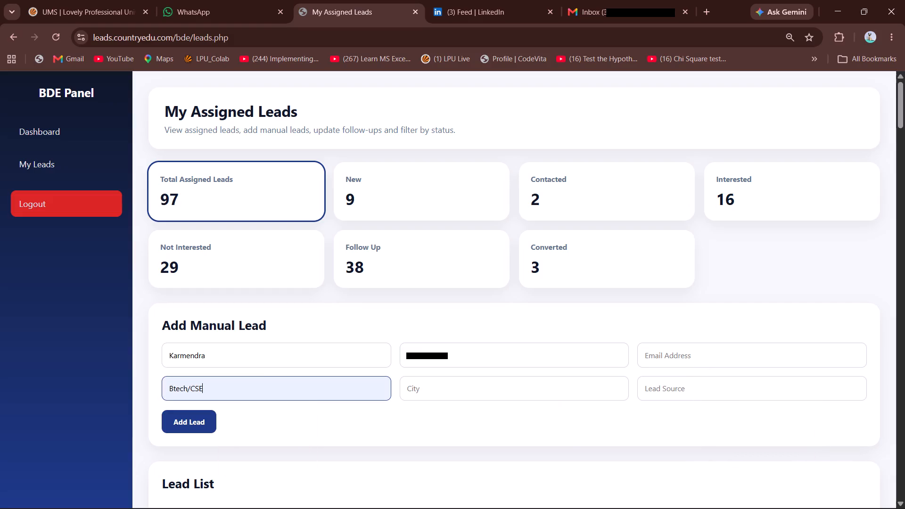
click(443, 394)
key(shift+o)
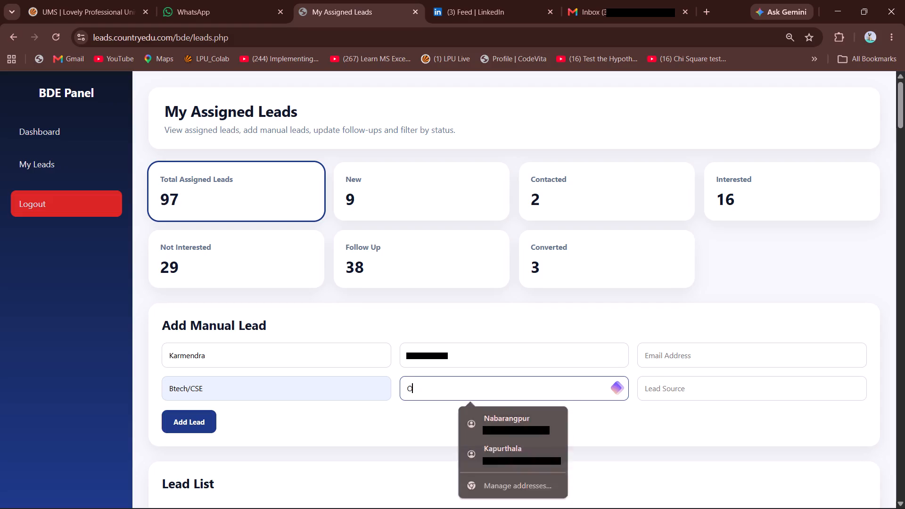
key(shift+BackSpace)
click(444, 394)
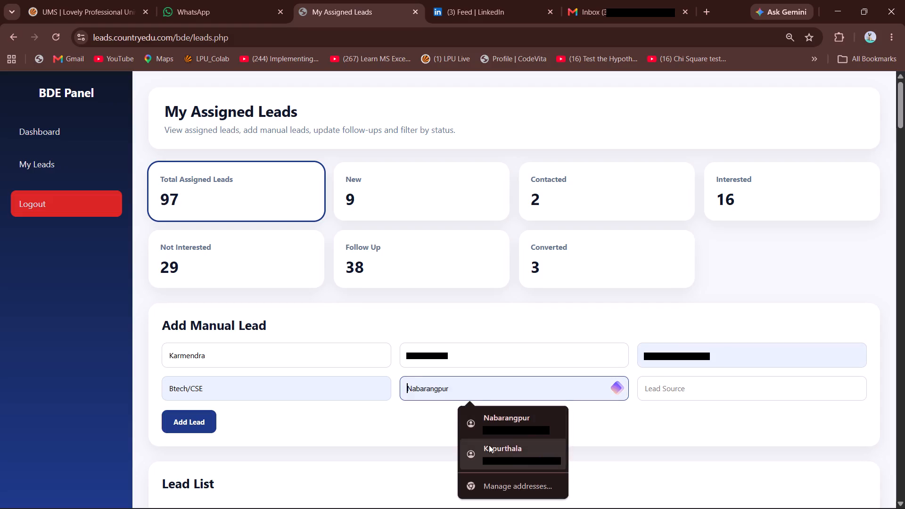
click(491, 449)
click(734, 353)
key(ctrl+a)
key(BackSpace)
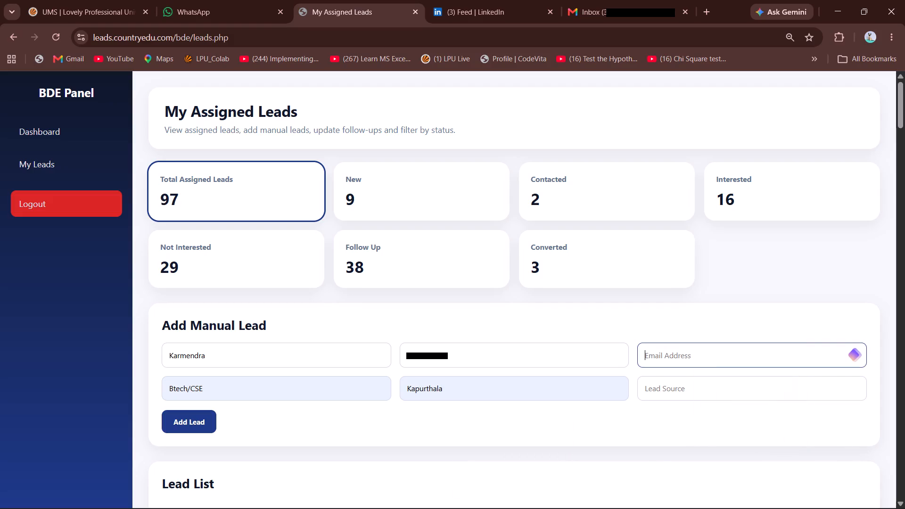
click(707, 386)
click(731, 456)
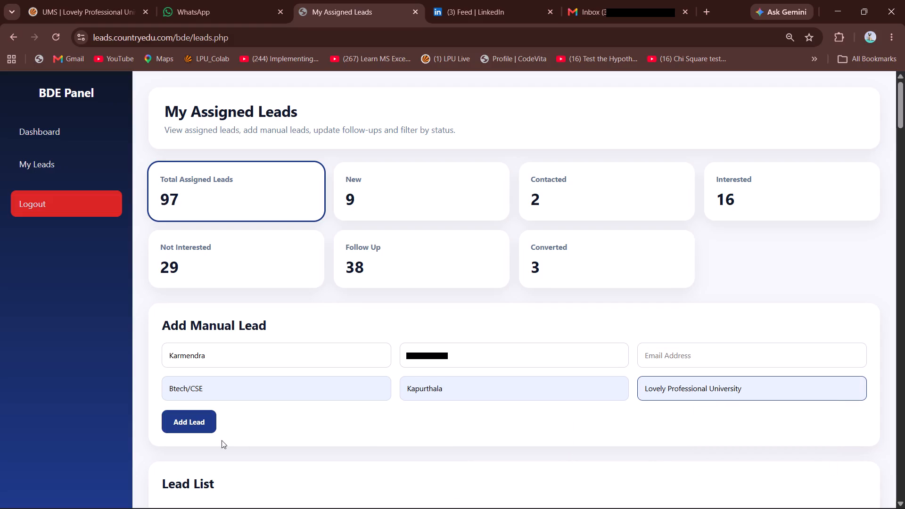
click(197, 425)
Open the follow-up page for Karmendra's lead from the lead list.
scroll(665, 403, down, 2)
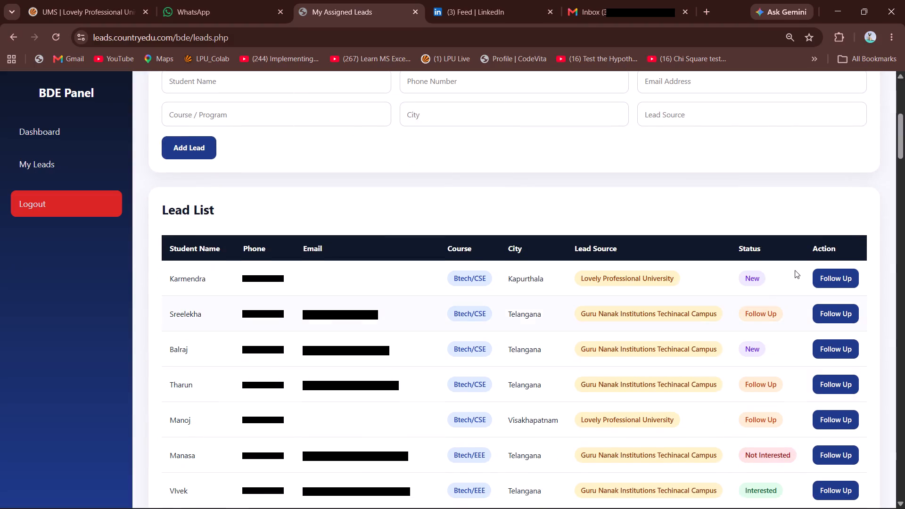
click(847, 272)
text(He)
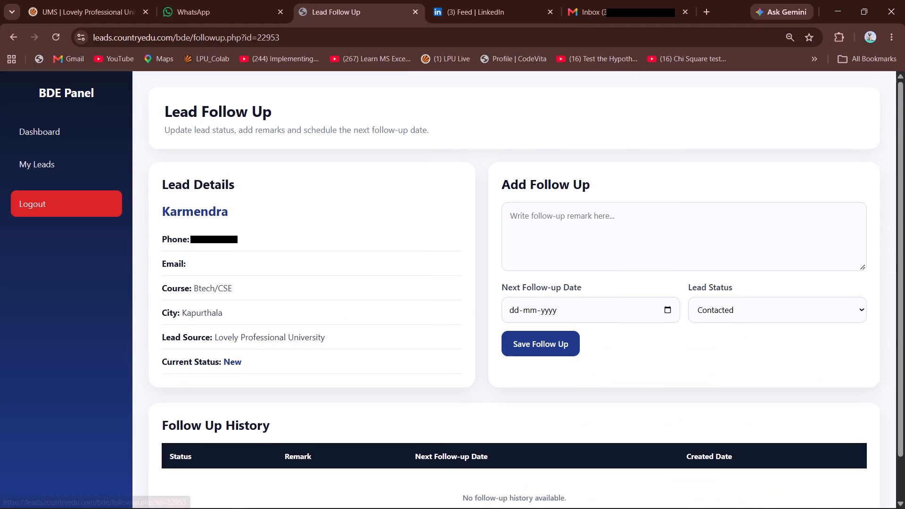
key(space)
Write the follow-up remark "He said that he is in class and he will call me later on wards after getting free.".
click(605, 156)
text(He said that he is in class and i)
key(space)
key(BackSpace)
key(BackSpace)
key(BackSpace)
key(BackSpace)
key(BackSpace)
key(BackSpace)
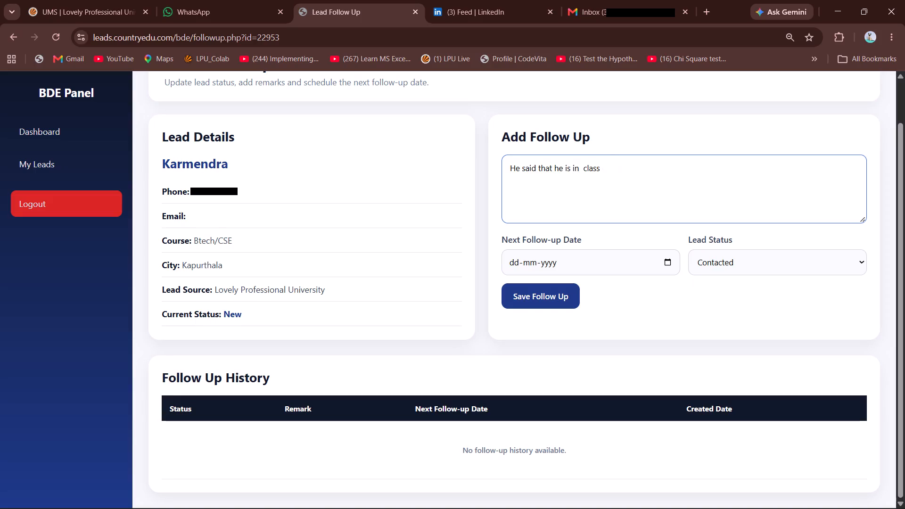
text(and d)
key(BackSpace)
text(he willc am)
key(BackSpace)
key(BackSpace)
key(BackSpace)
key(BackSpace)
key(space)
text(all)
key(BackSpace)
key(BackSpace)
key(BackSpace)
text(cakkk)
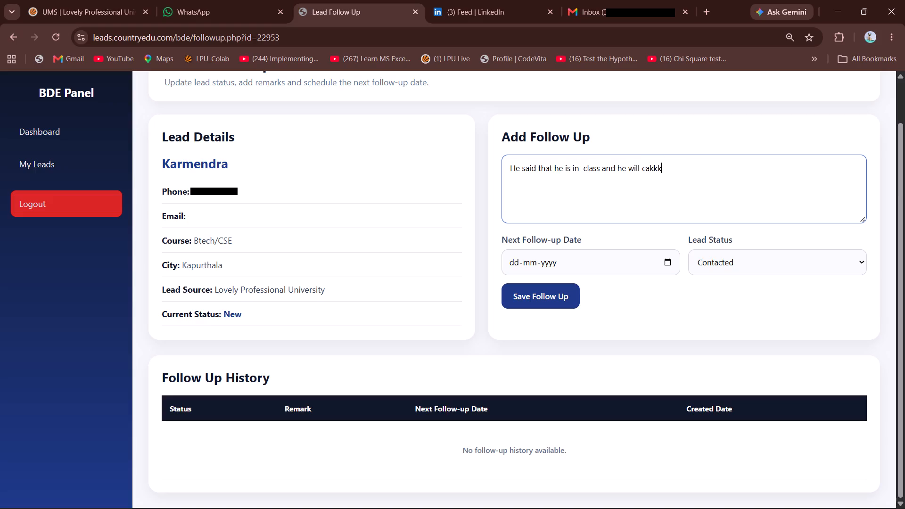
key(BackSpace)
key(BackSpace)
key(BackSpace)
text(ll me)
key(space)
text(later on warsd)
key(BackSpace)
key(BackSpace)
text(dss a)
key(BackSpace)
key(BackSpace)
key(BackSpace)
key(space)
text(after goh)
key(BackSpace)
key(BackSpace)
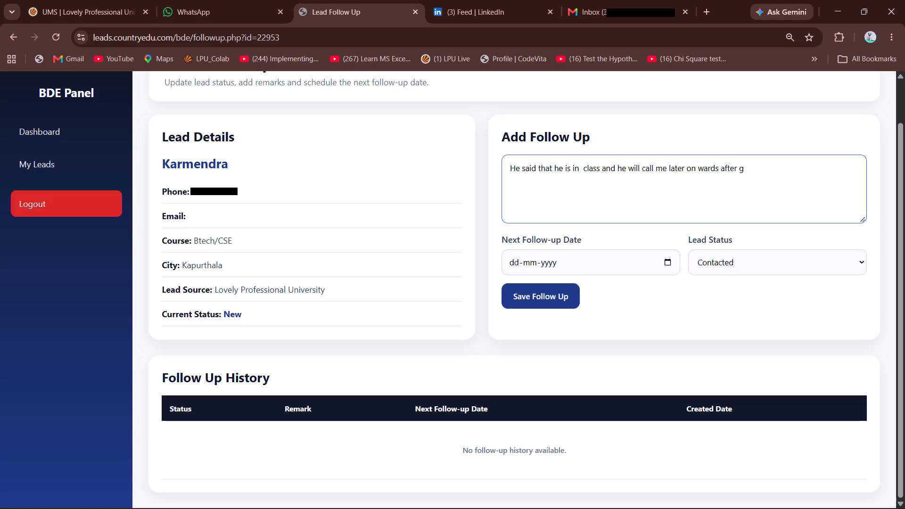
text(ettign)
key(BackSpace)
key(BackSpace)
text(ng)
key(space)
text(free.)
Set the next follow-up date to 05-11-2026 and the lead status to Follow Up Again, and save Karmendra's follow-up.
click(669, 263)
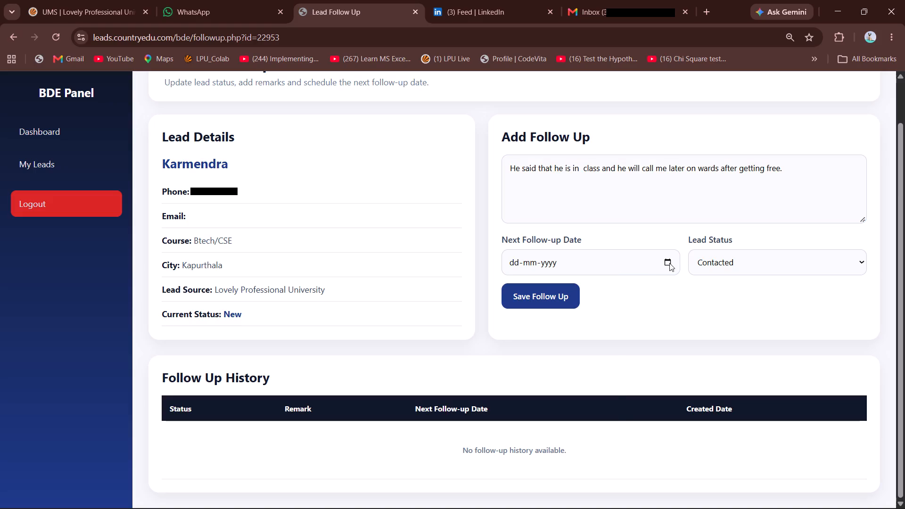
click(592, 409)
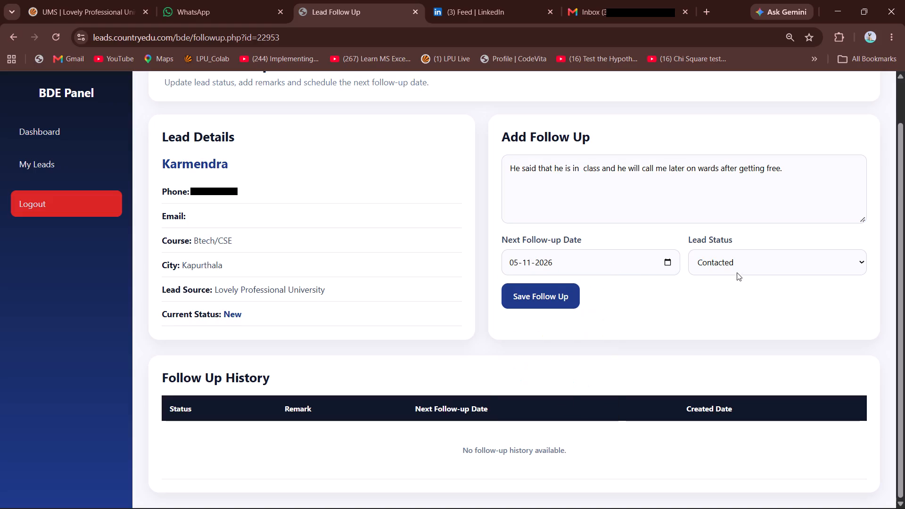
click(737, 272)
click(730, 345)
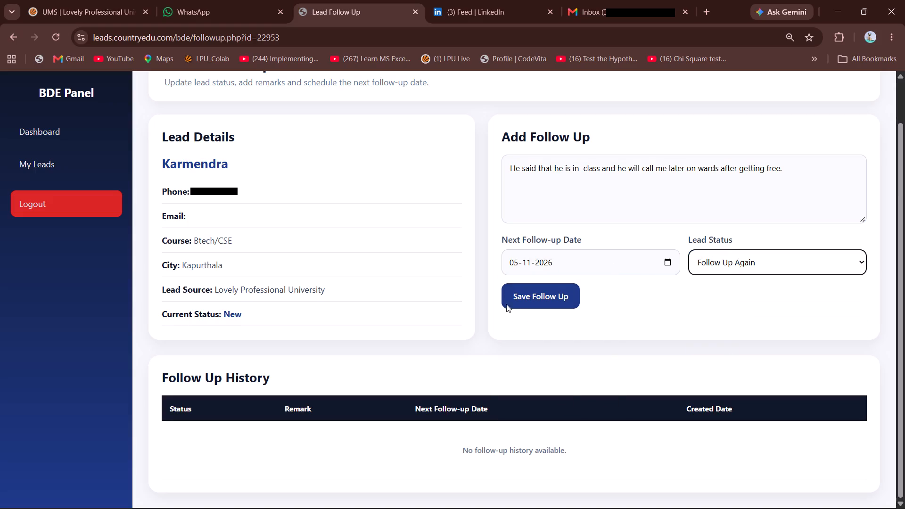
click(515, 304)
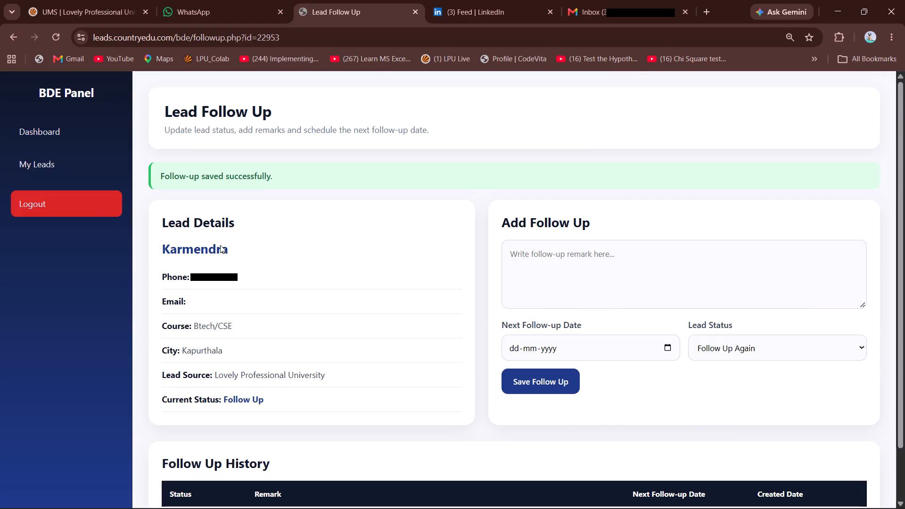
Return to the assigned leads page.
click(61, 168)
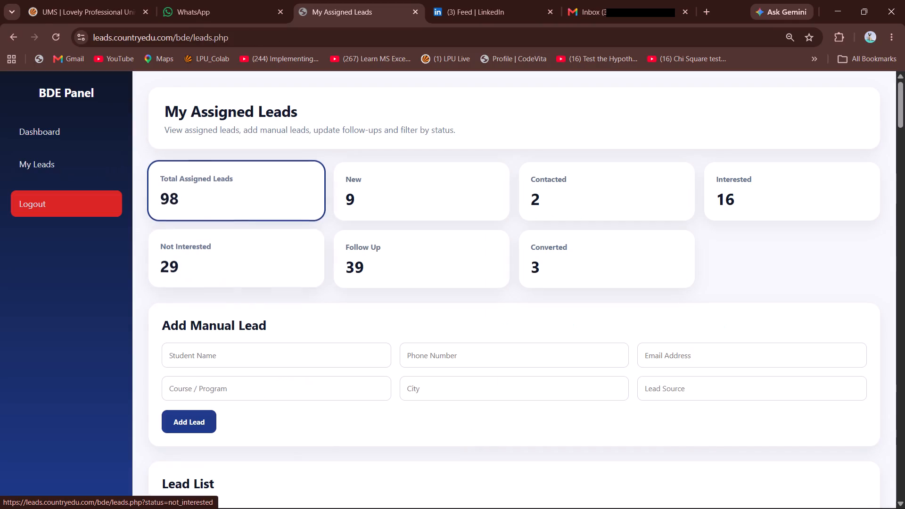
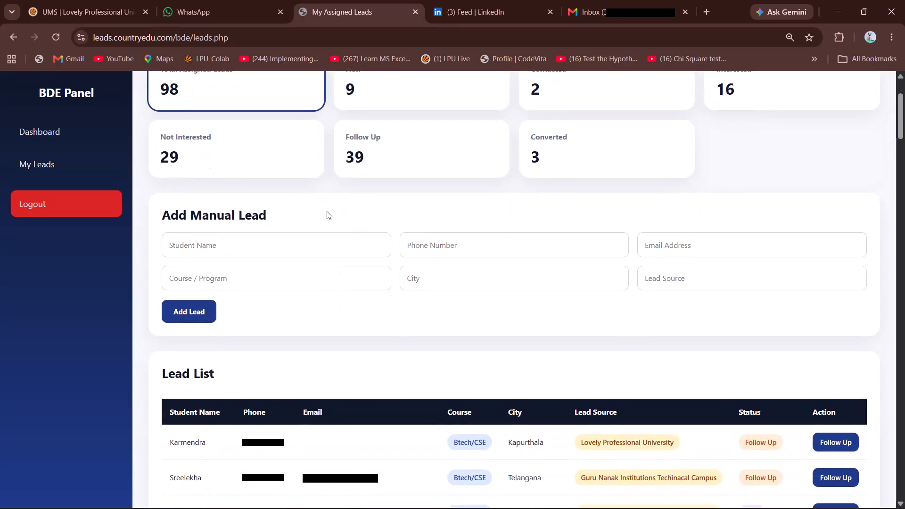
Enter the student name Satya and the student's phone number in the manual lead form.
scroll(327, 211, down, 3)
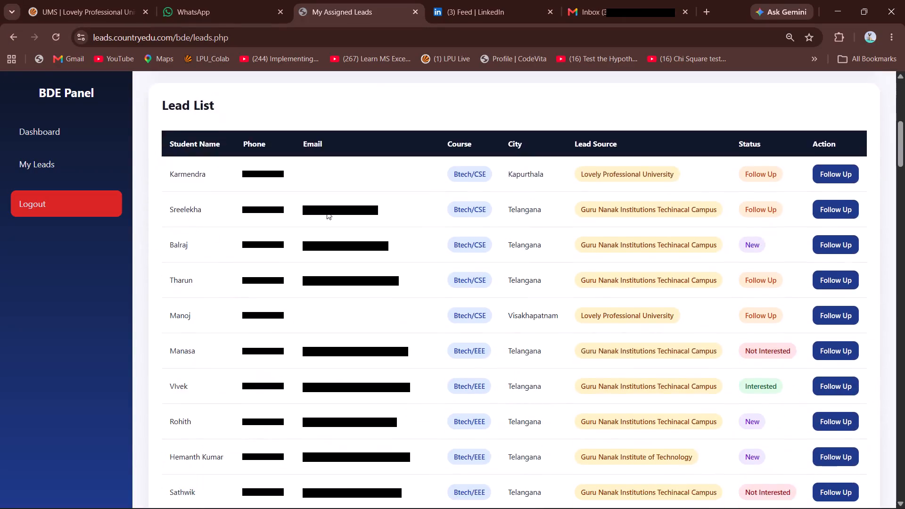
scroll(327, 211, up, 3)
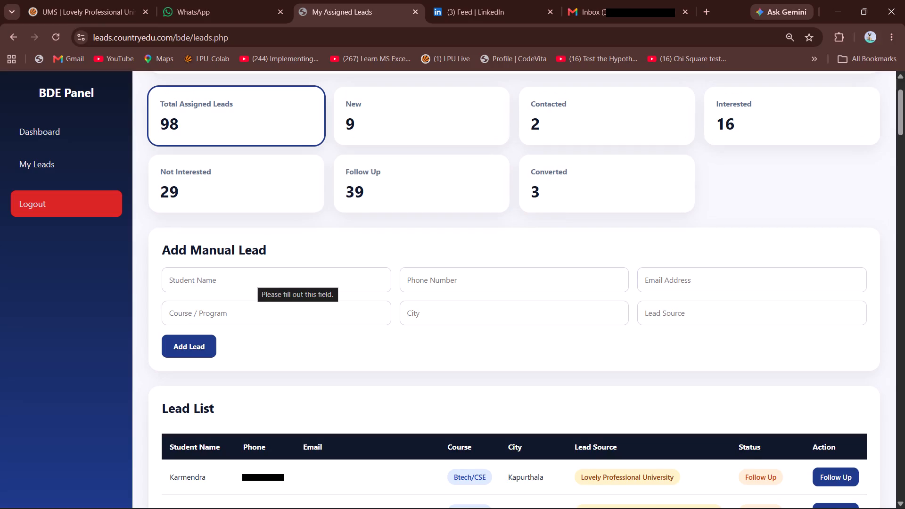
scroll(320, 279, down, 3)
scroll(320, 279, right, 1)
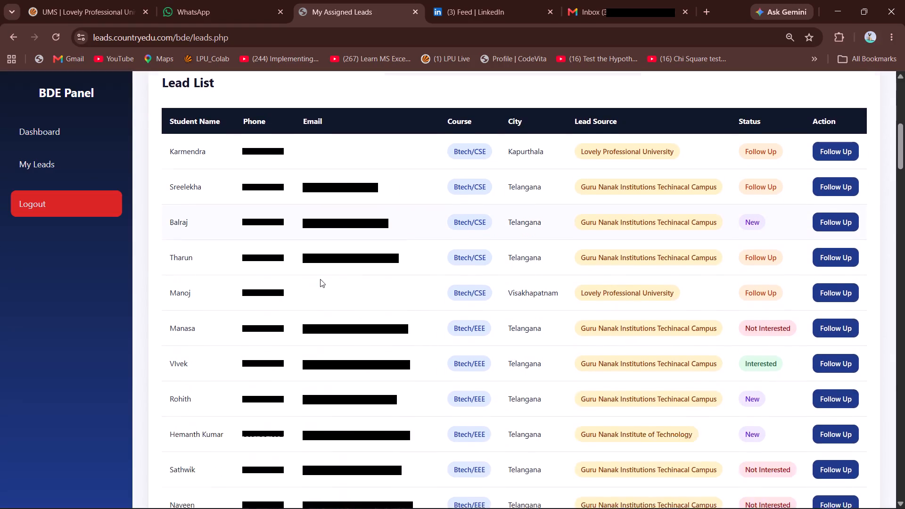
scroll(320, 279, right, 1)
click(212, 282)
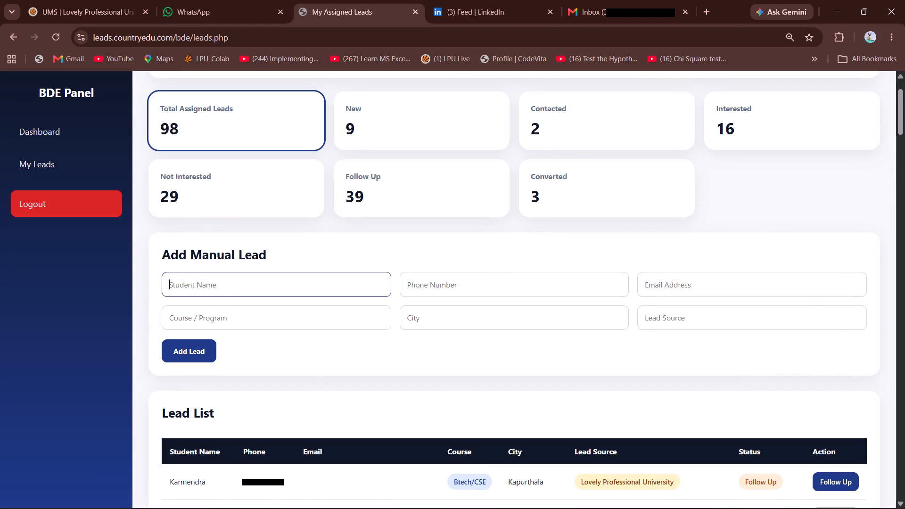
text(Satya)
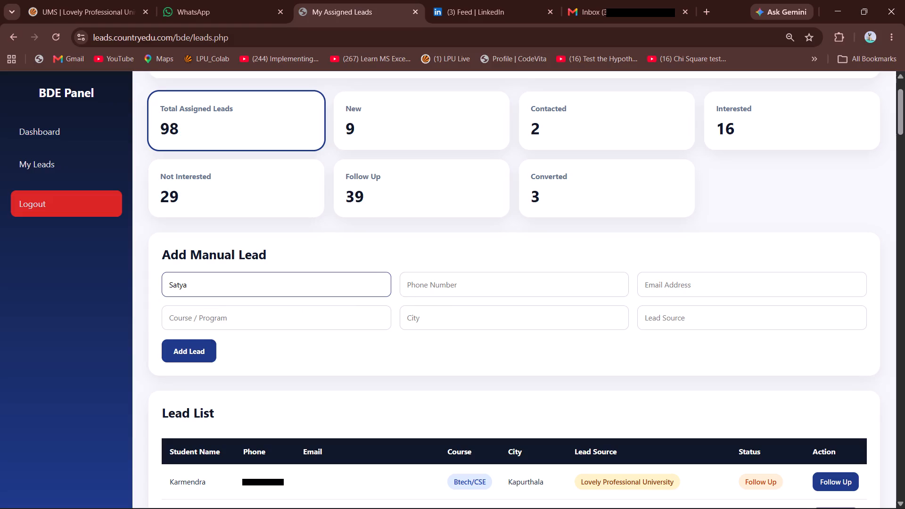
click(447, 296)
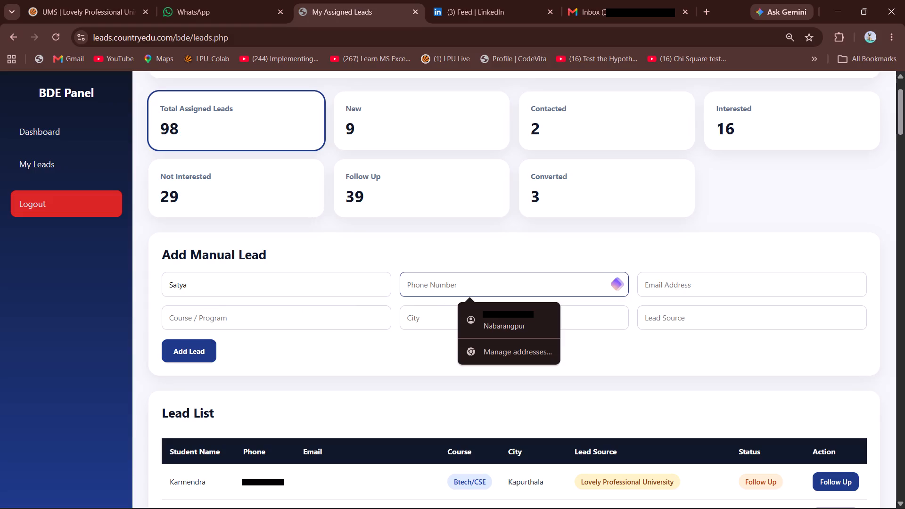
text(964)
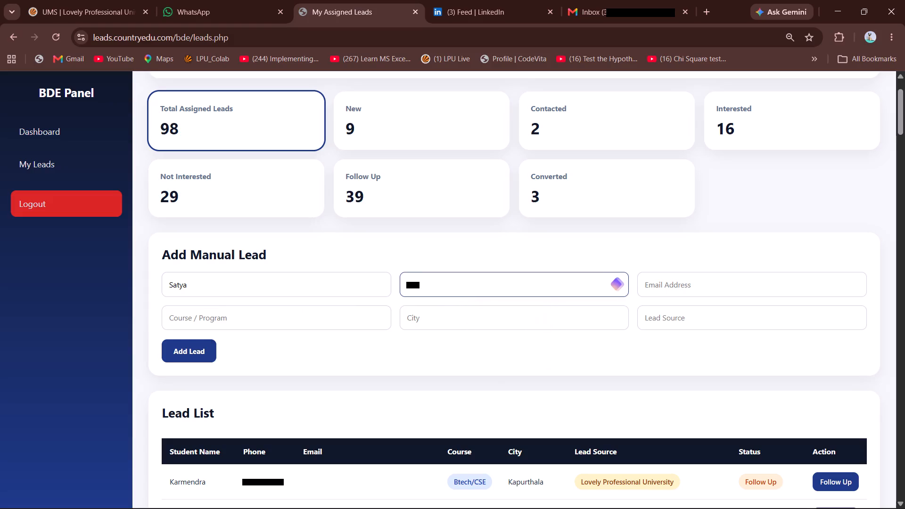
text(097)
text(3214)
click(682, 280)
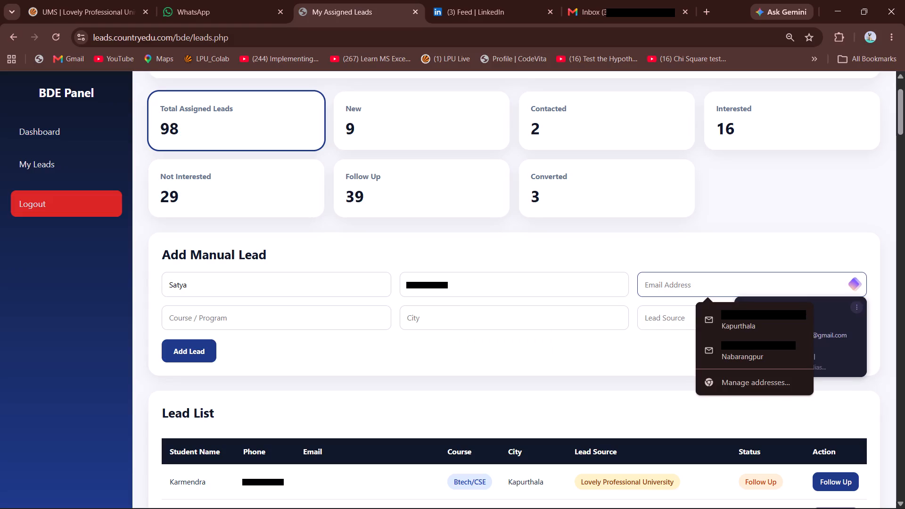
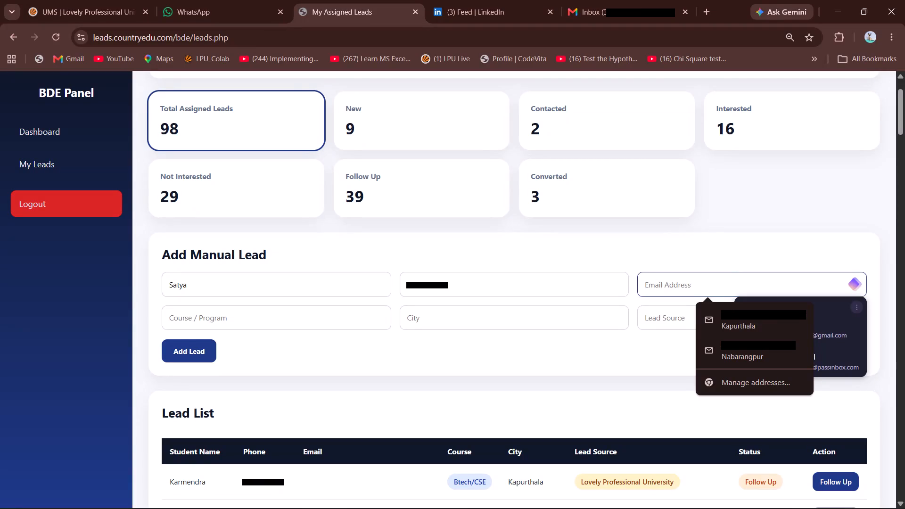
Activate the email address field in Satya's manual lead form.
click(672, 287)
Enter the student's email address in Satya's manual lead form.
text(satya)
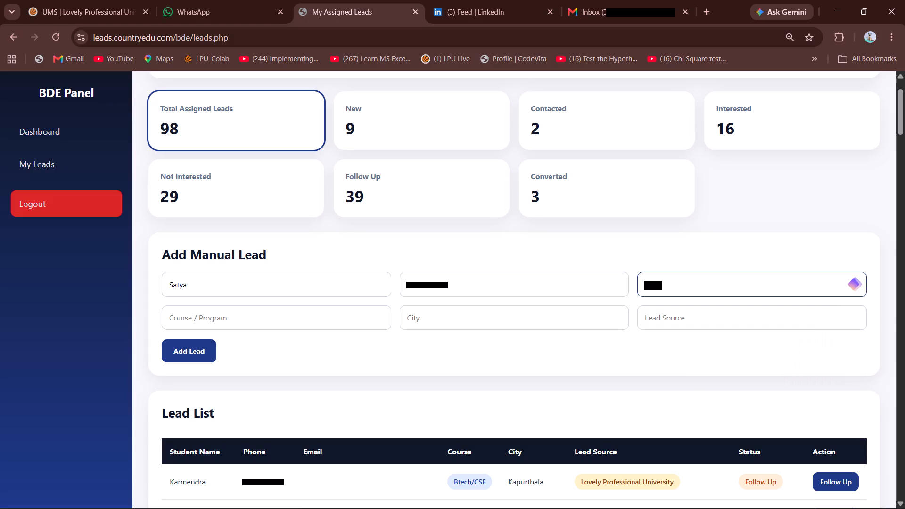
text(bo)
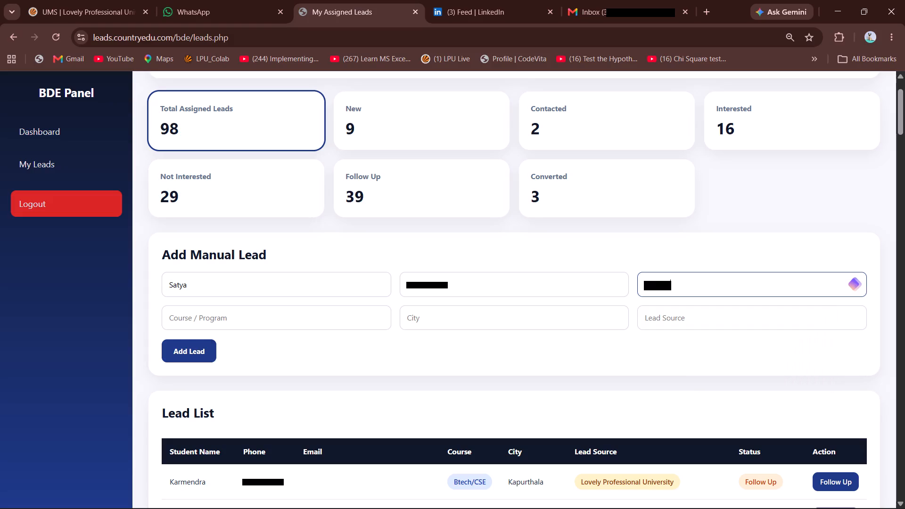
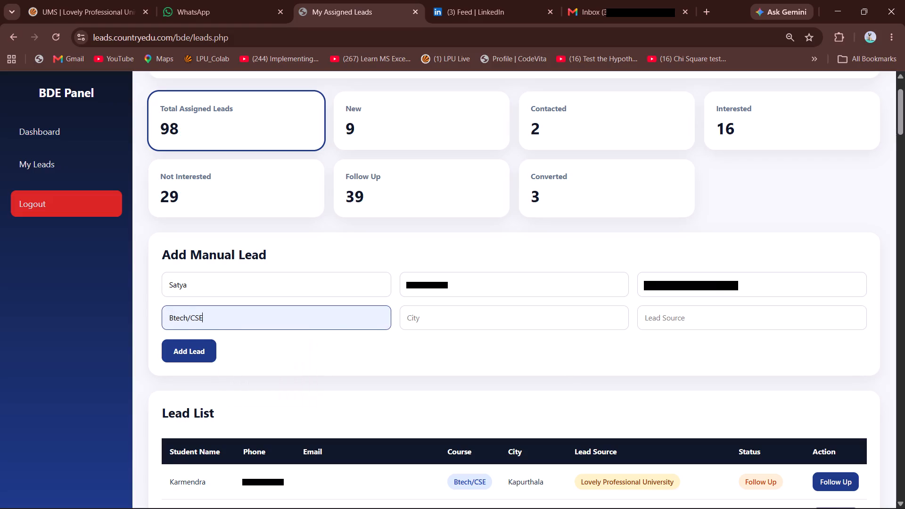
Set Satya's city to Telangana and lead source to Guru Nanak Institutions Techinacal Campus, and add the manual lead.
click(420, 320)
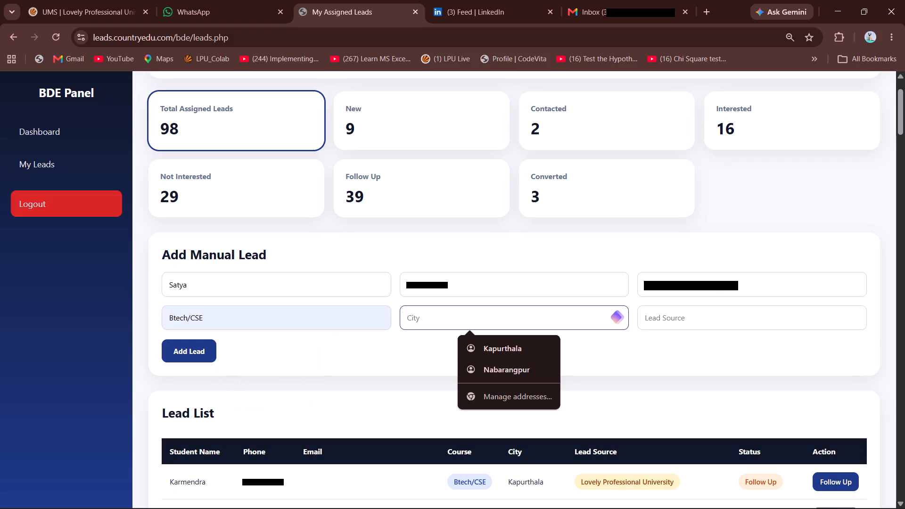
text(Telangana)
click(672, 324)
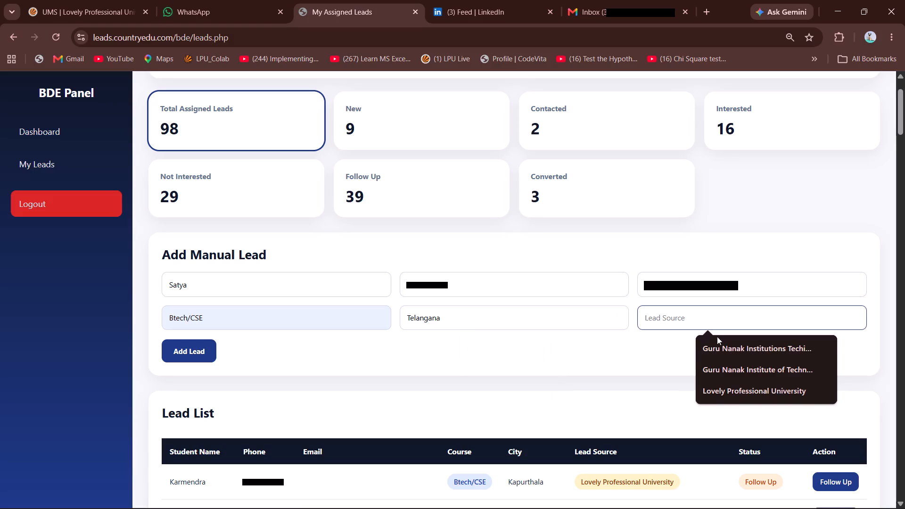
click(723, 358)
click(204, 345)
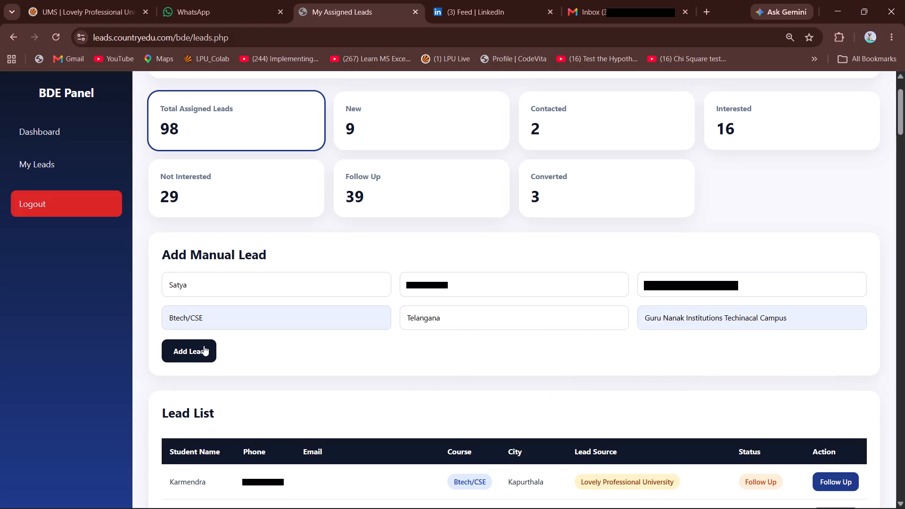
Start a new manual lead for the student Nirmala, entering her name, phone number and email address.
scroll(204, 345, down, 3)
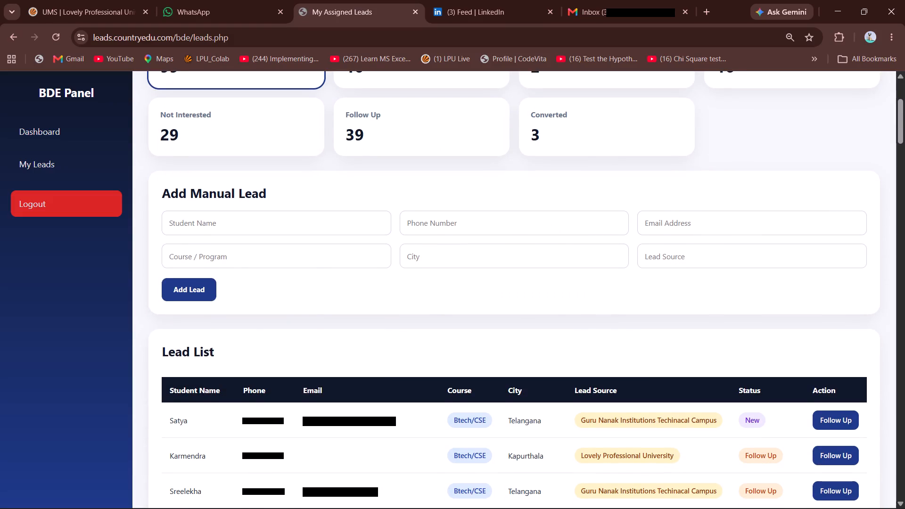
click(232, 217)
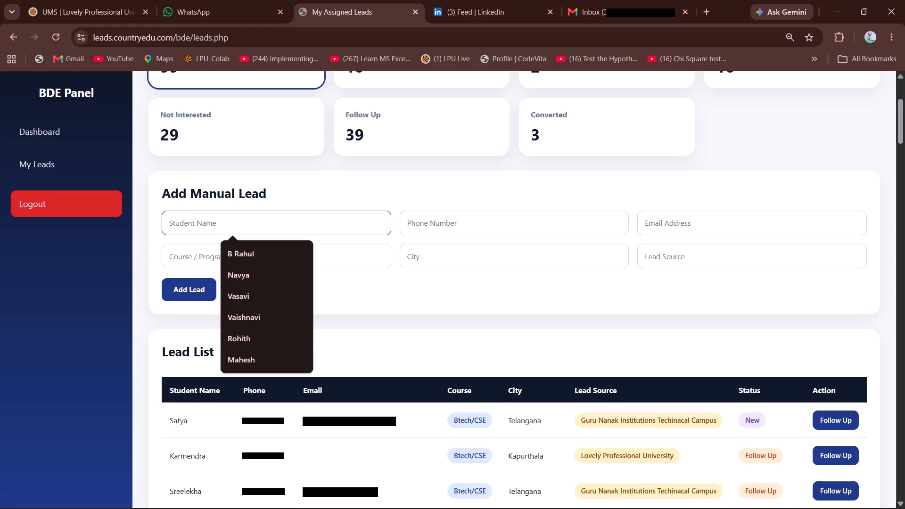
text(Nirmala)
click(435, 216)
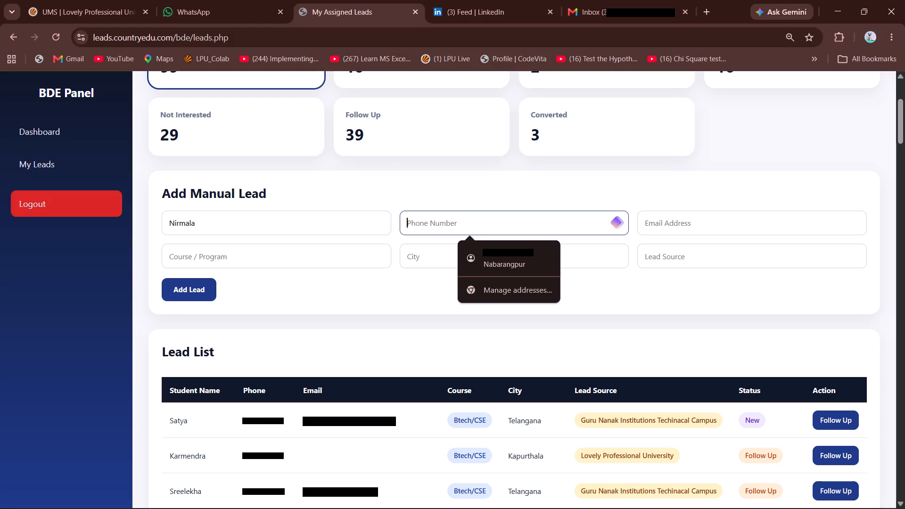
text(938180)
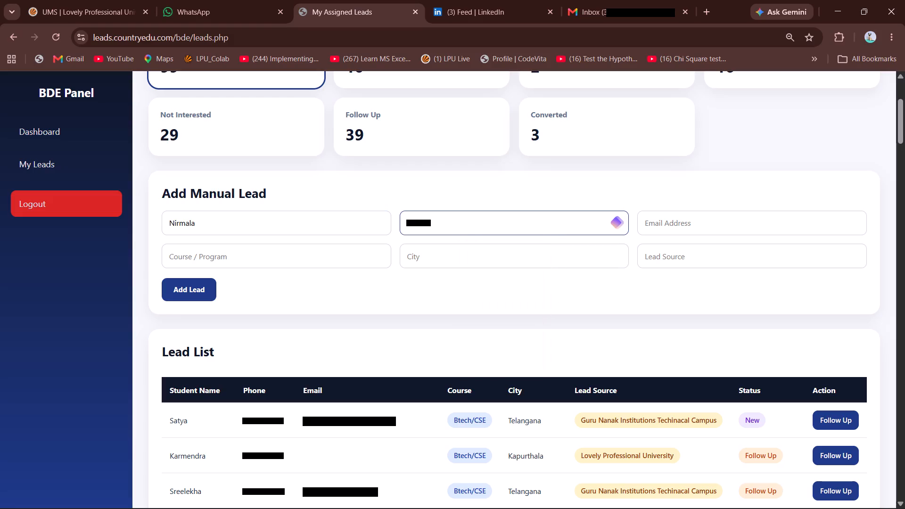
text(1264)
click(672, 222)
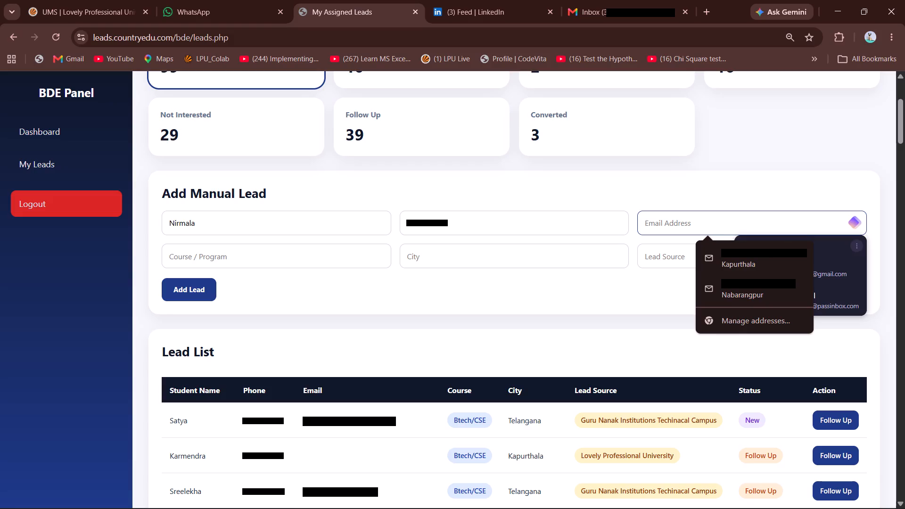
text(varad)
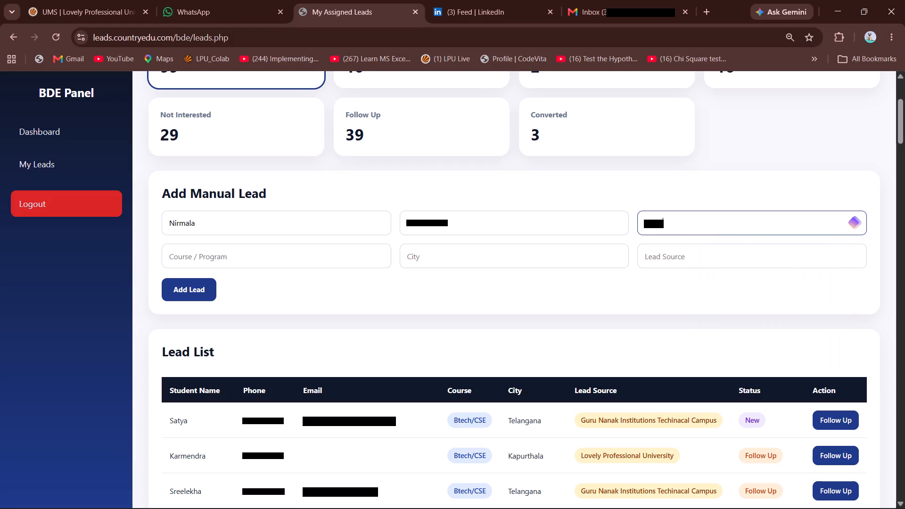
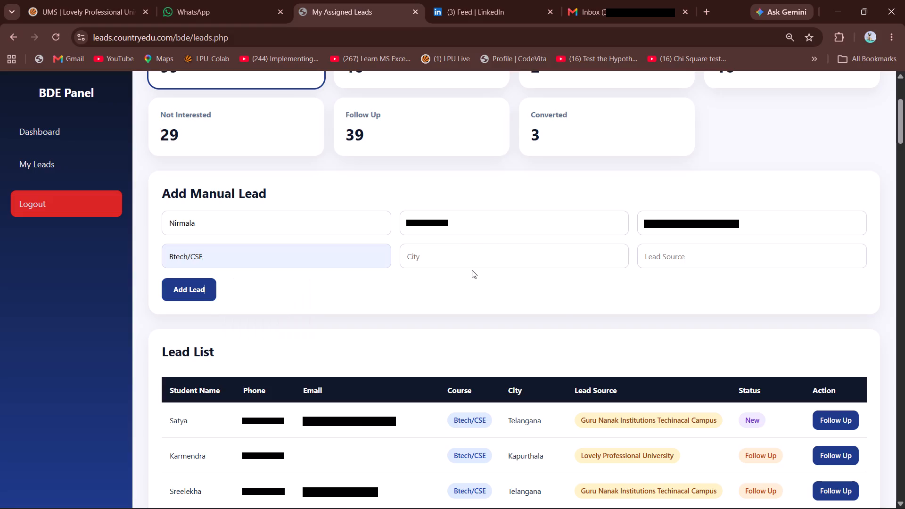
Set Nirmala's city to Telangana and lead source to Guru Nanak Institutions Techinacal Campus, and add the lead.
click(471, 260)
text(Telangana)
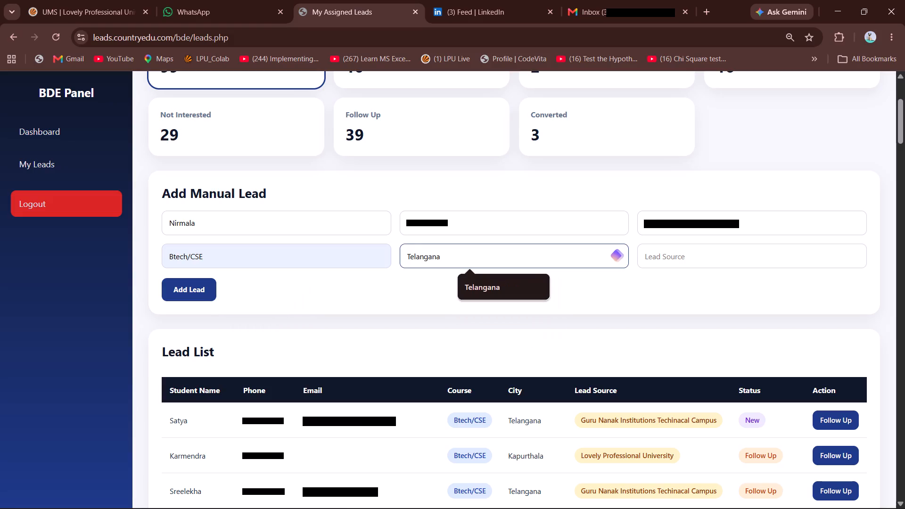
click(650, 252)
click(723, 284)
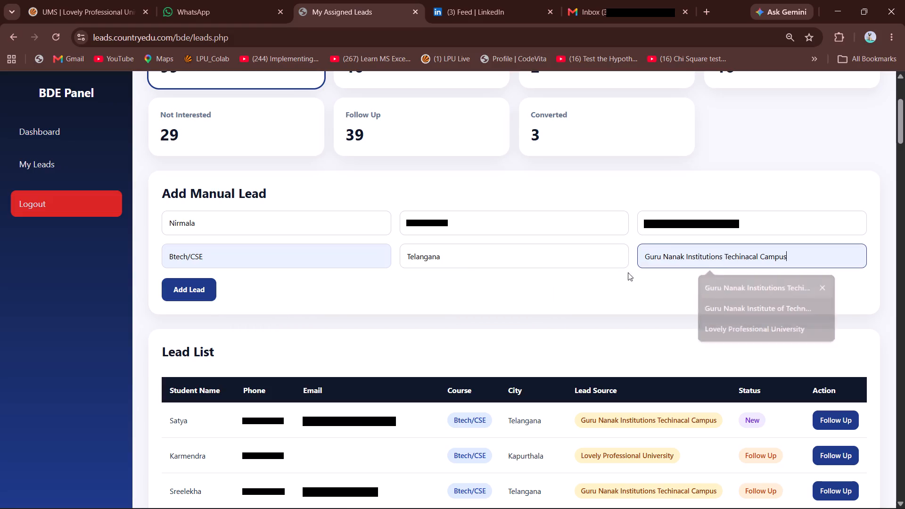
click(207, 294)
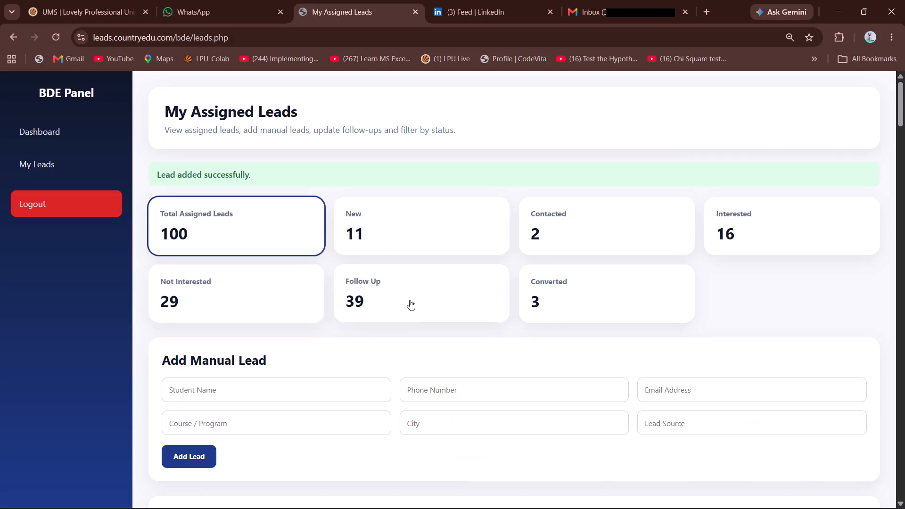
Review Nirmala's lead details and follow-up history on her follow-up page, and return to the assigned leads list.
scroll(410, 300, down, 3)
click(849, 305)
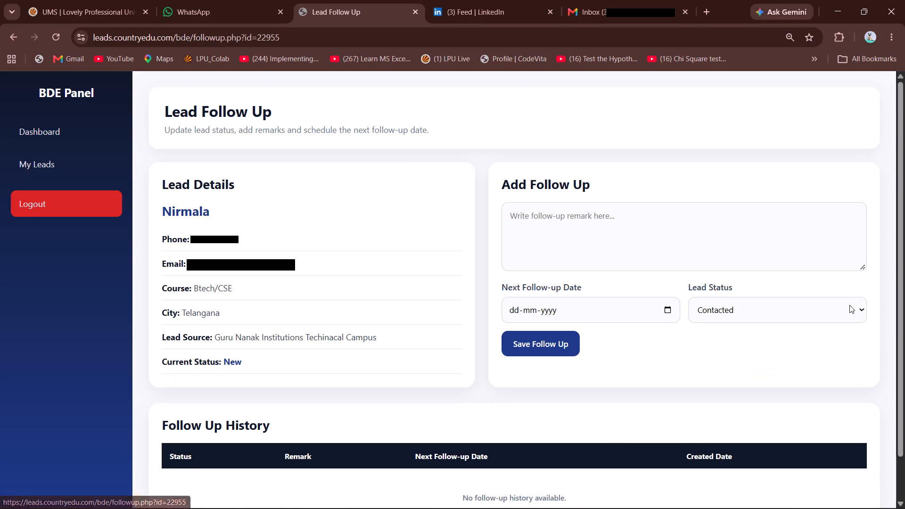
scroll(556, 278, down, 3)
click(69, 164)
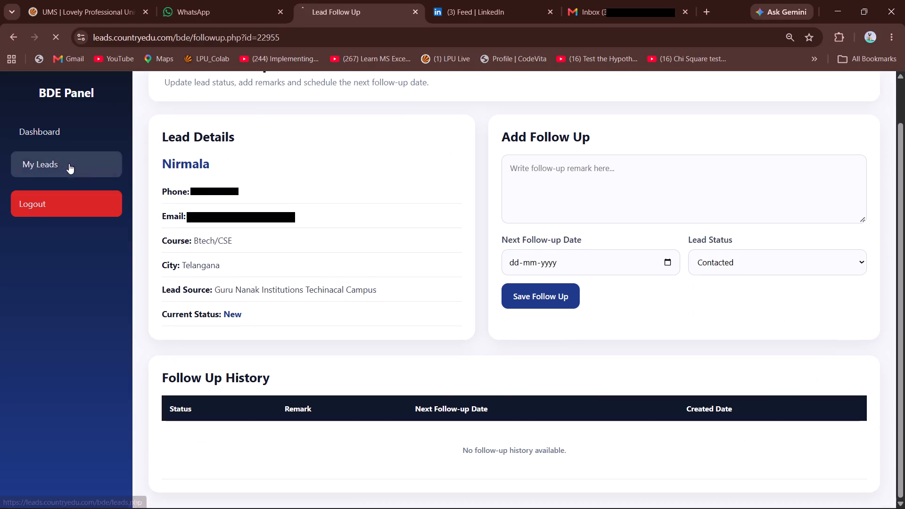
scroll(382, 293, down, 2)
scroll(737, 397, up, 3)
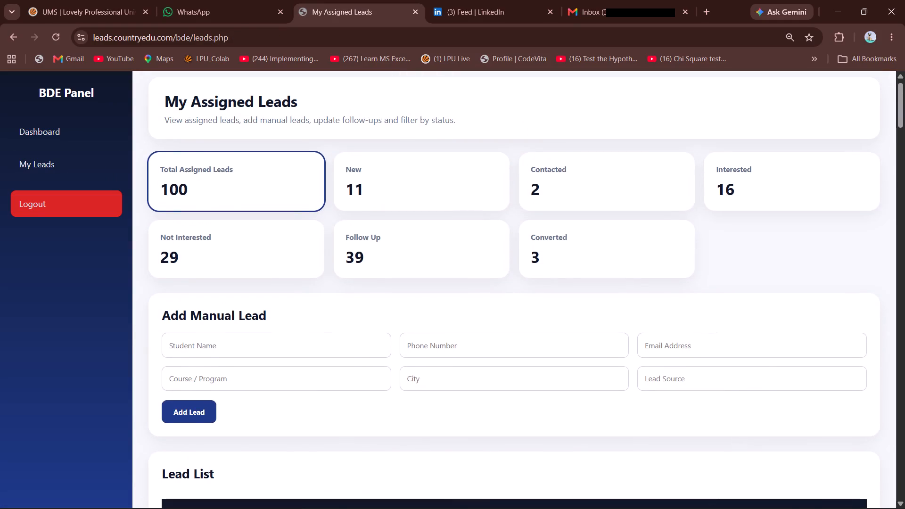